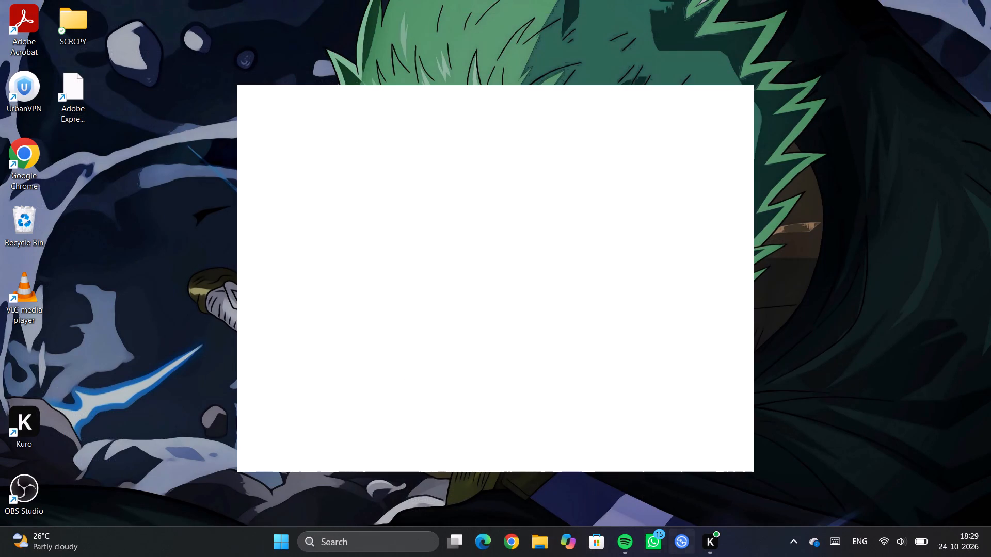
In File Explorer, open the Word resume from the recent files, examine its contents and close it.
{"action": "left_click", "coordinate": [536, 540]}
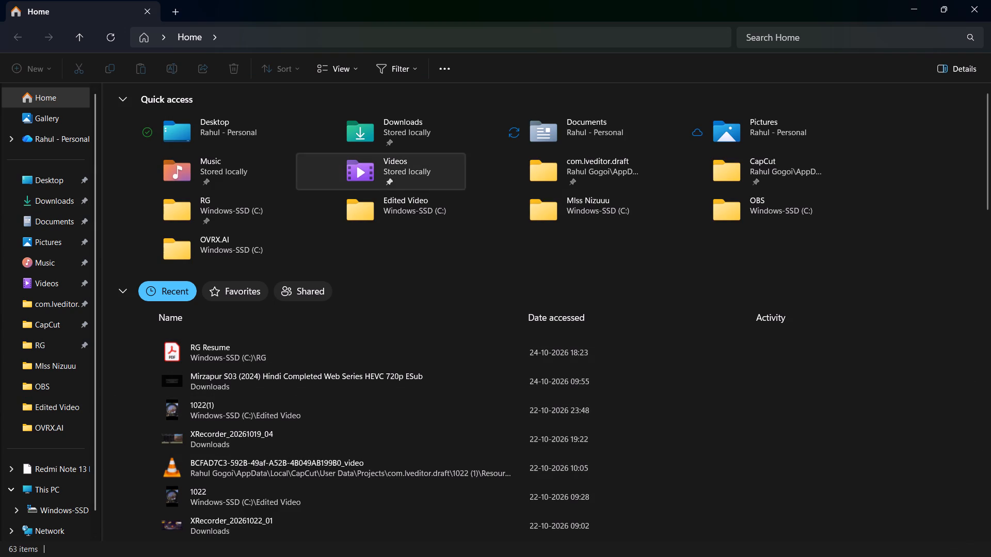
{"action": "scroll", "coordinate": [369, 434], "scroll_direction": "down", "scroll_amount": 2}
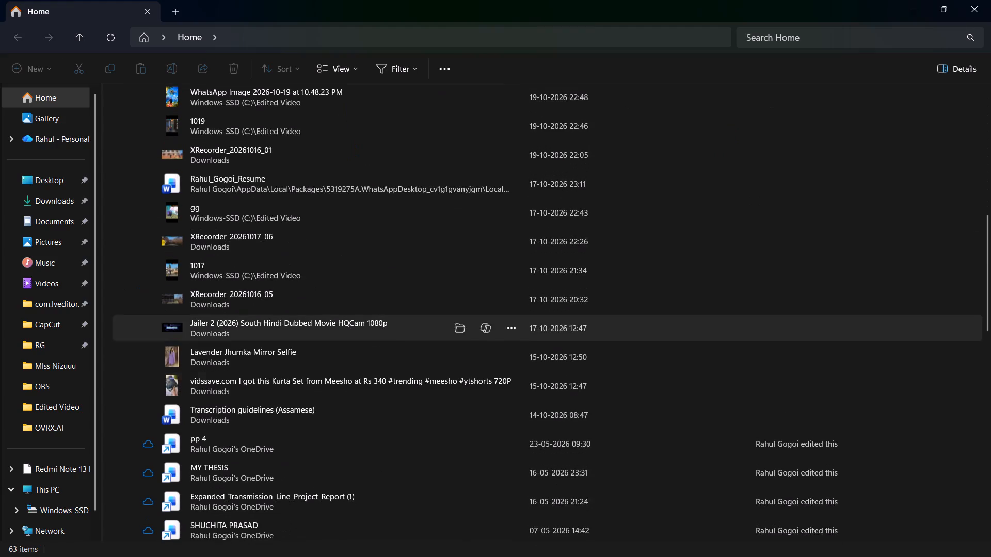
{"action": "double_click", "coordinate": [253, 184]}
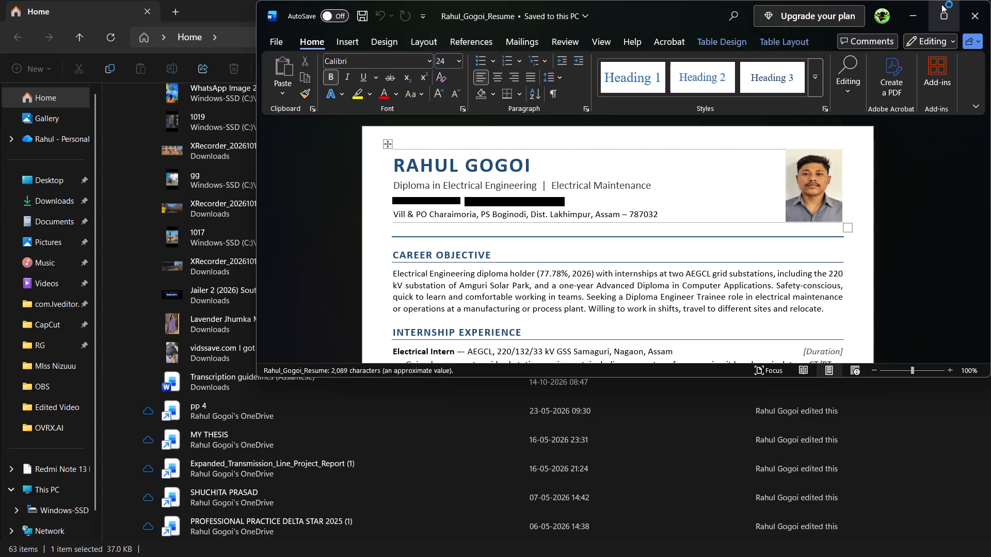
{"action": "left_click", "coordinate": [944, 8]}
{"action": "scroll", "coordinate": [458, 283], "scroll_direction": "down", "scroll_amount": 1}
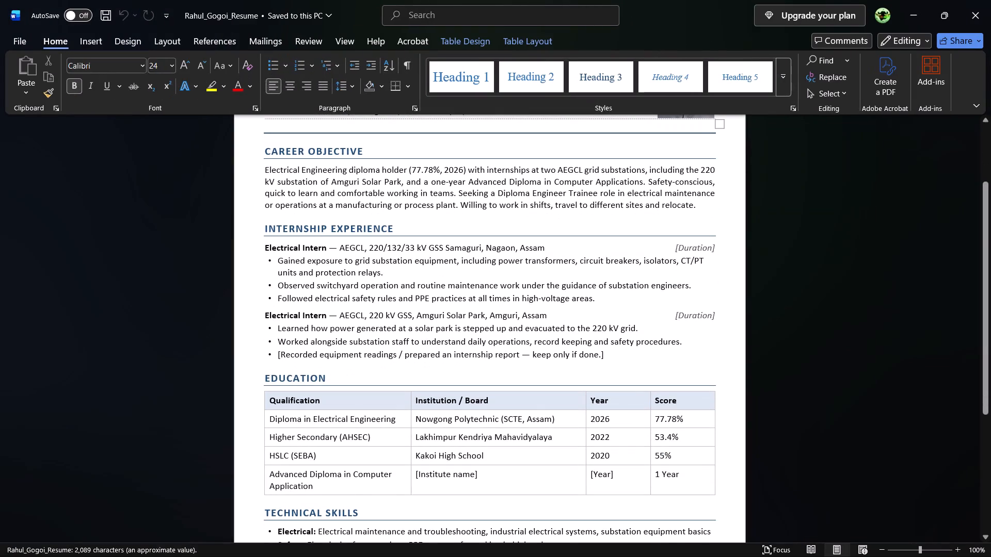
{"action": "scroll", "coordinate": [516, 266], "scroll_direction": "up", "scroll_amount": 2}
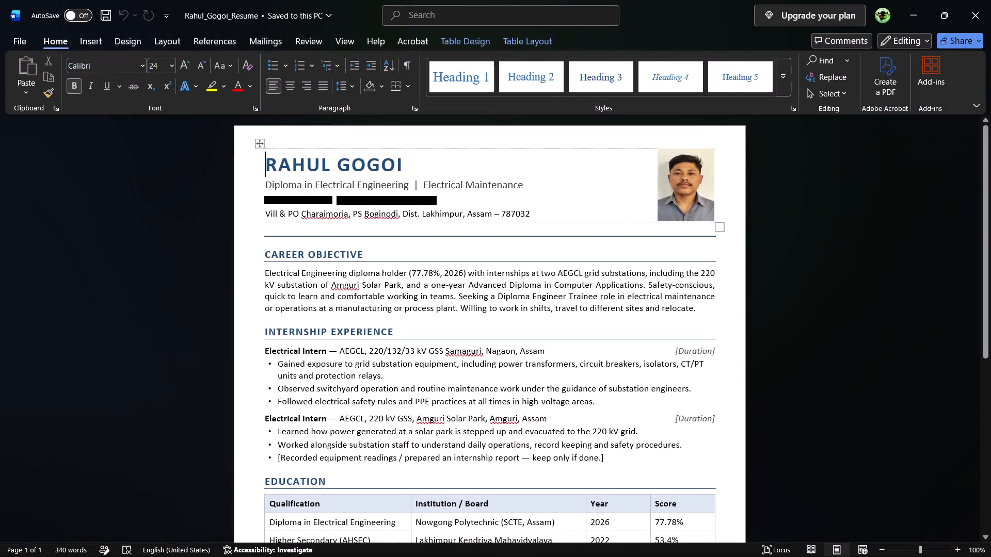
{"action": "left_click", "coordinate": [990, 0]}
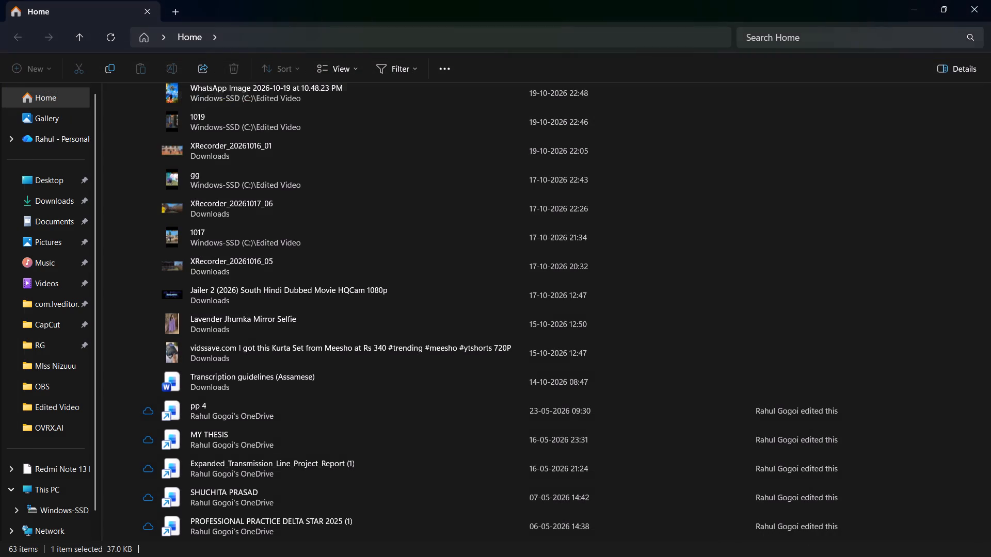
Open the RG Resume PDF from the RG folder, check its contents and close it.
{"action": "scroll", "coordinate": [296, 214], "scroll_direction": "up", "scroll_amount": 2}
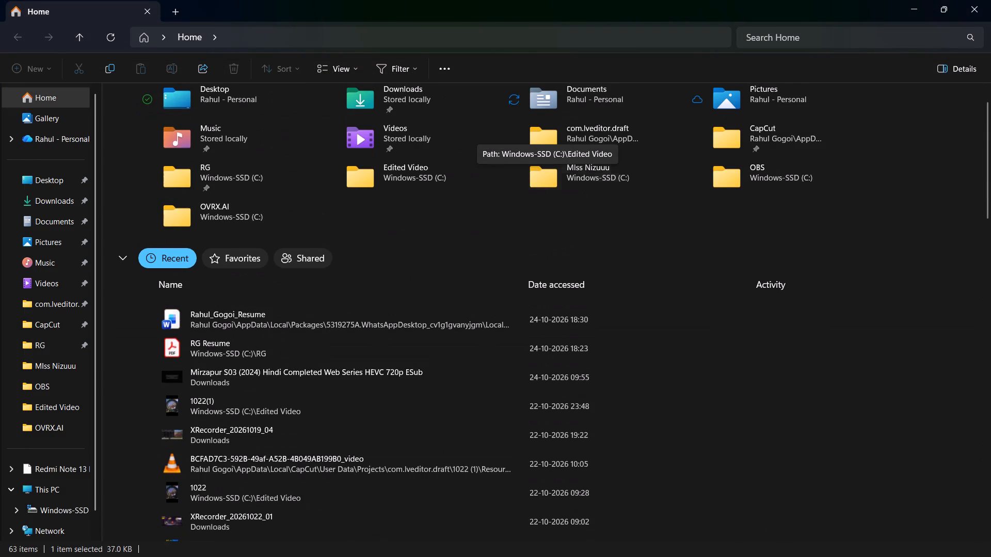
{"action": "double_click", "coordinate": [249, 175]}
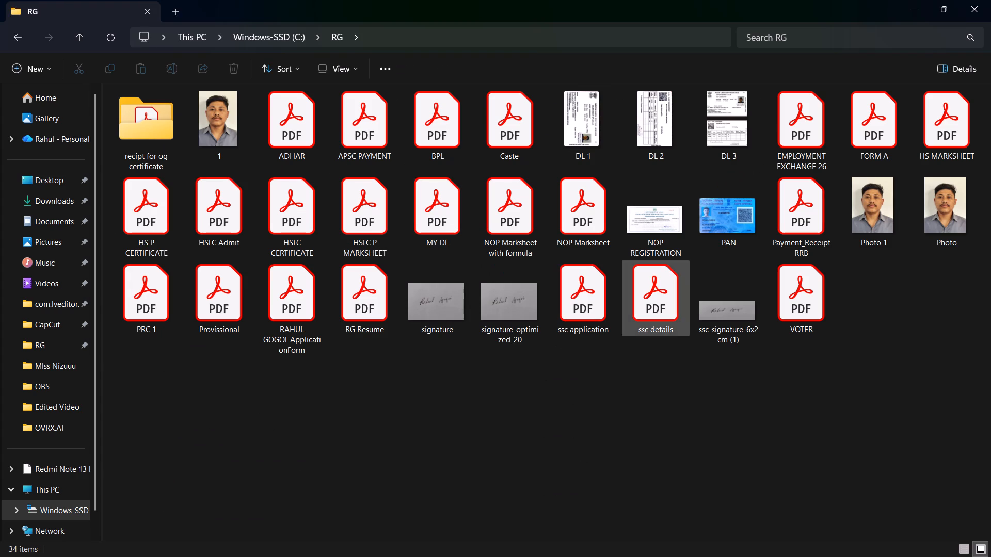
{"action": "double_click", "coordinate": [359, 292]}
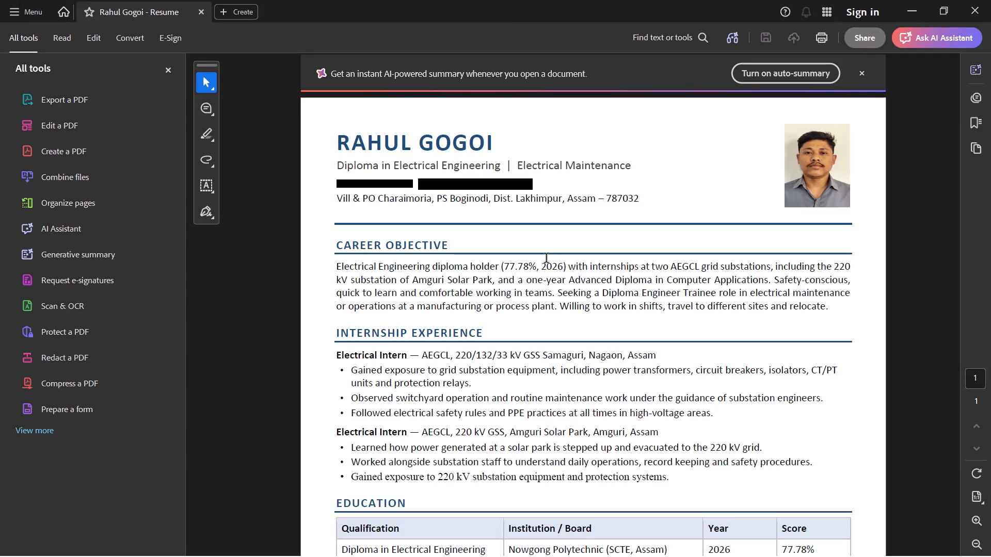
{"action": "scroll", "coordinate": [532, 262], "scroll_direction": "down", "scroll_amount": 1}
{"action": "scroll", "coordinate": [580, 248], "scroll_direction": "up", "scroll_amount": 1}
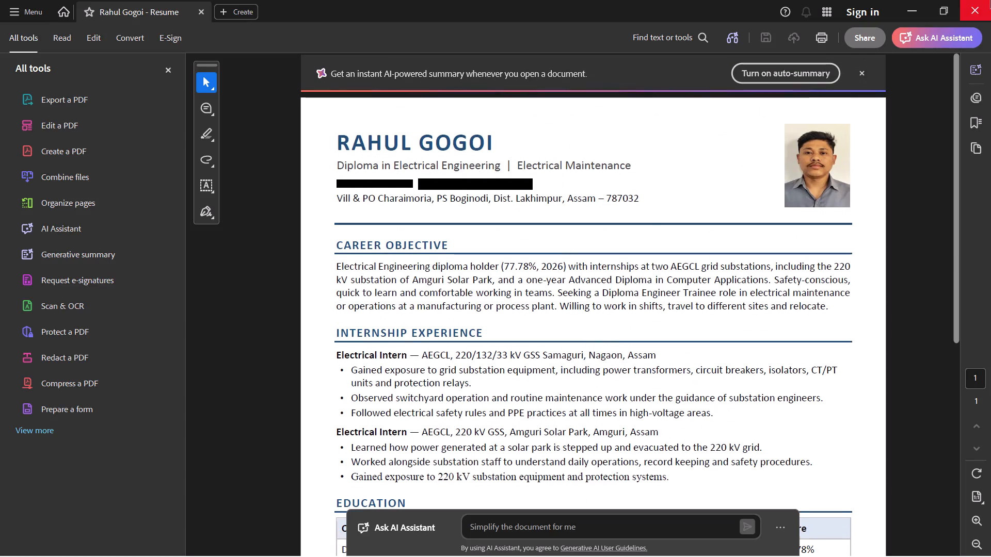
{"action": "left_click", "coordinate": [990, 0]}
Open the RG Resume PDF in Word, choosing that app just once.
{"action": "right_click", "coordinate": [359, 296]}
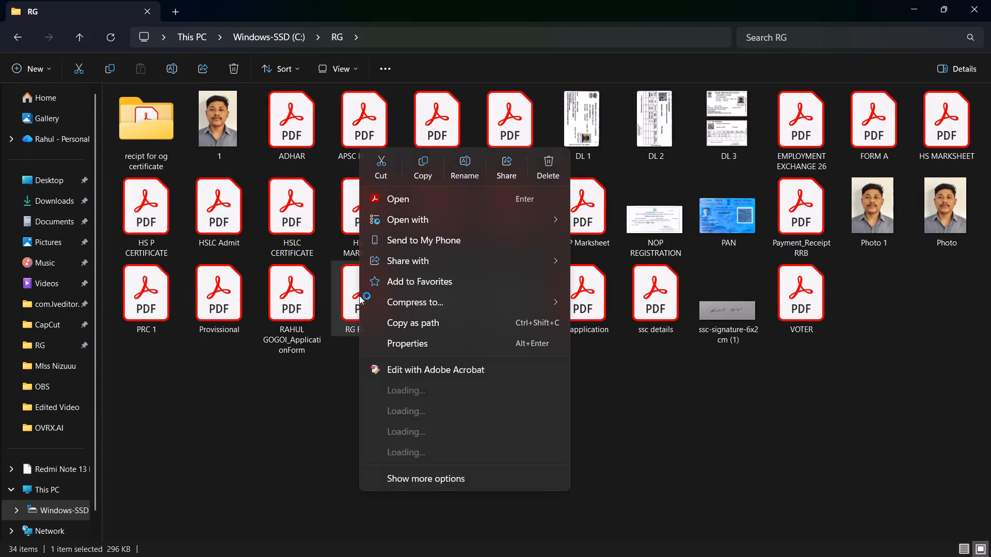
{"action": "left_click", "coordinate": [417, 222]}
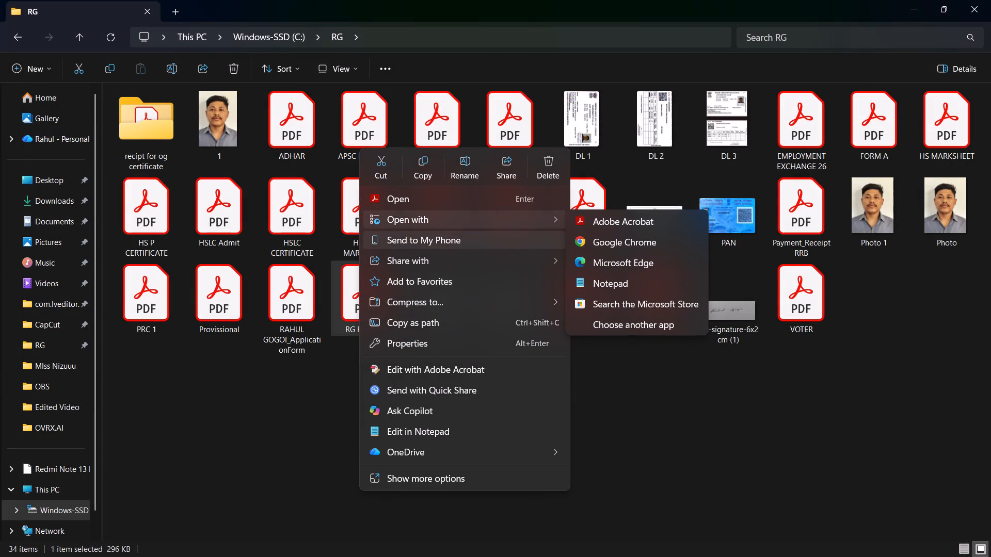
{"action": "left_click", "coordinate": [617, 324]}
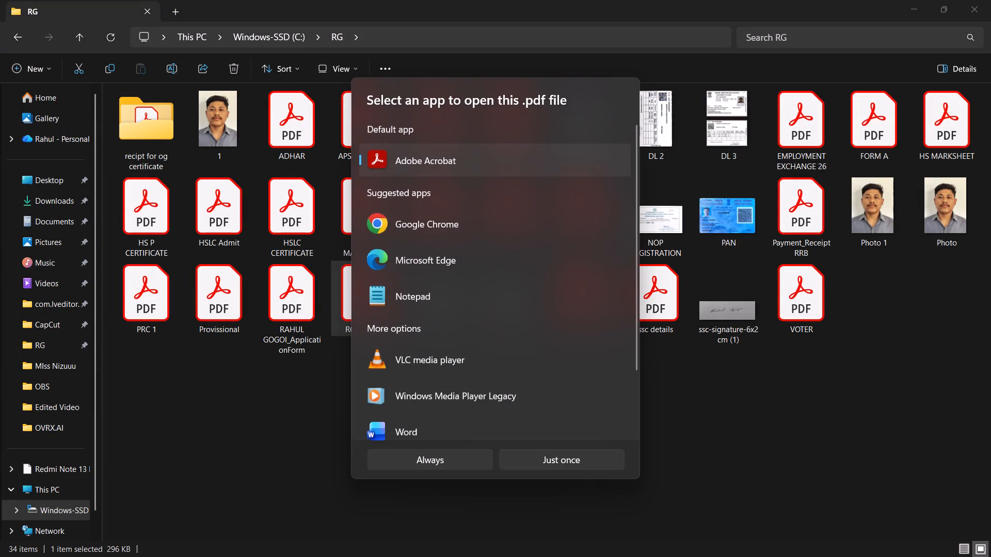
{"action": "left_click", "coordinate": [399, 420]}
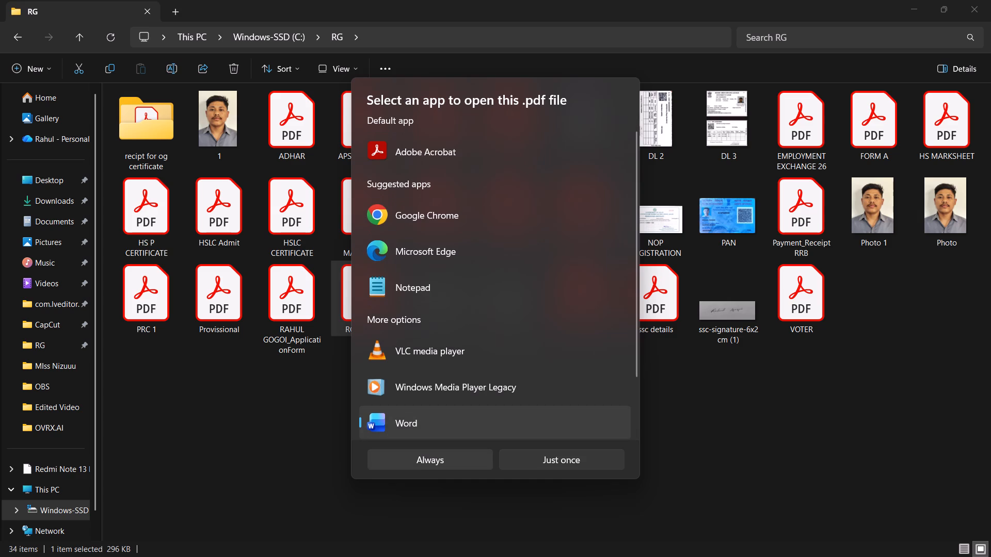
{"action": "left_click", "coordinate": [526, 458]}
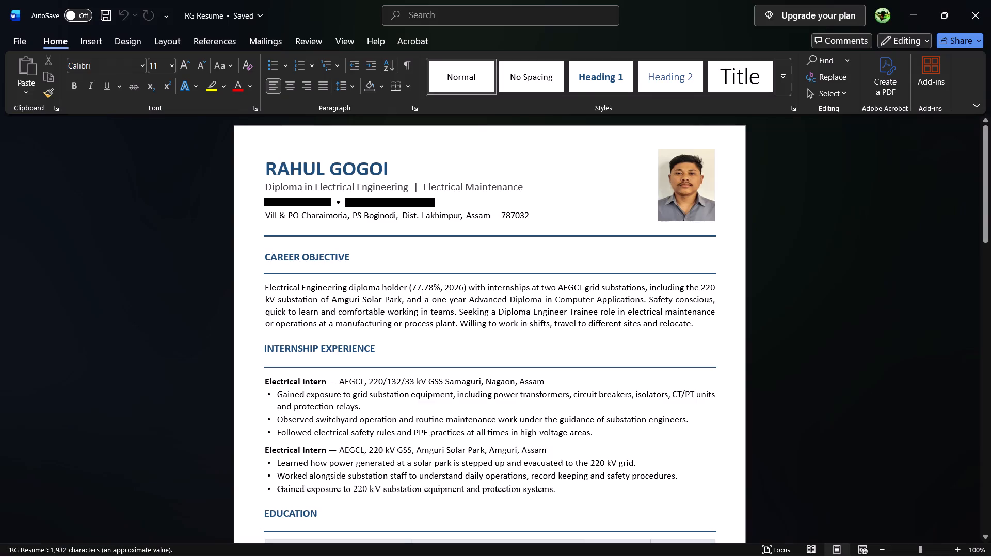
Update the declaration date on the resume's second page to 24/10/2026.
{"action": "scroll", "coordinate": [550, 324], "scroll_direction": "down", "scroll_amount": 3}
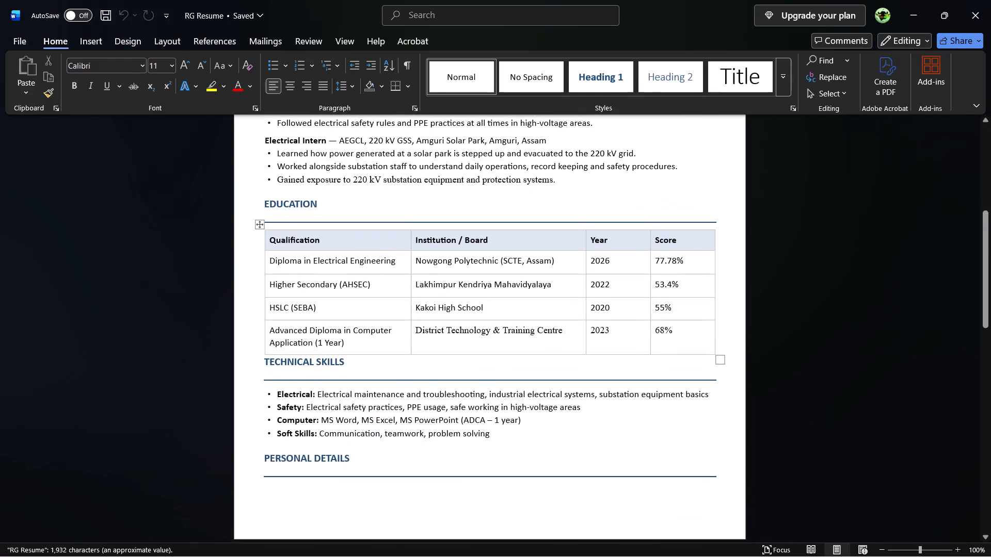
{"action": "scroll", "coordinate": [423, 373], "scroll_direction": "down", "scroll_amount": 3}
{"action": "left_click", "coordinate": [442, 365]}
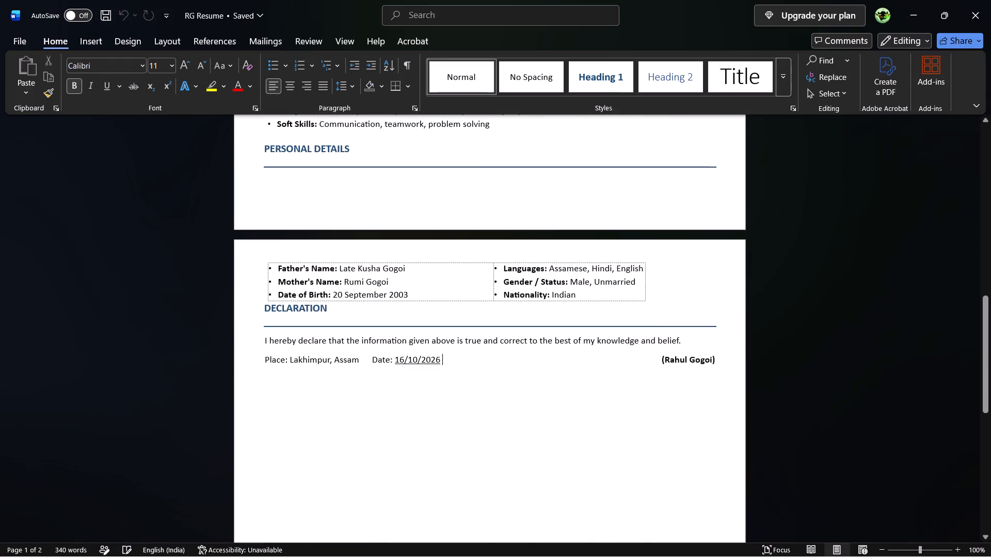
{"action": "left_click", "coordinate": [439, 357]}
{"action": "left_click", "coordinate": [402, 356]}
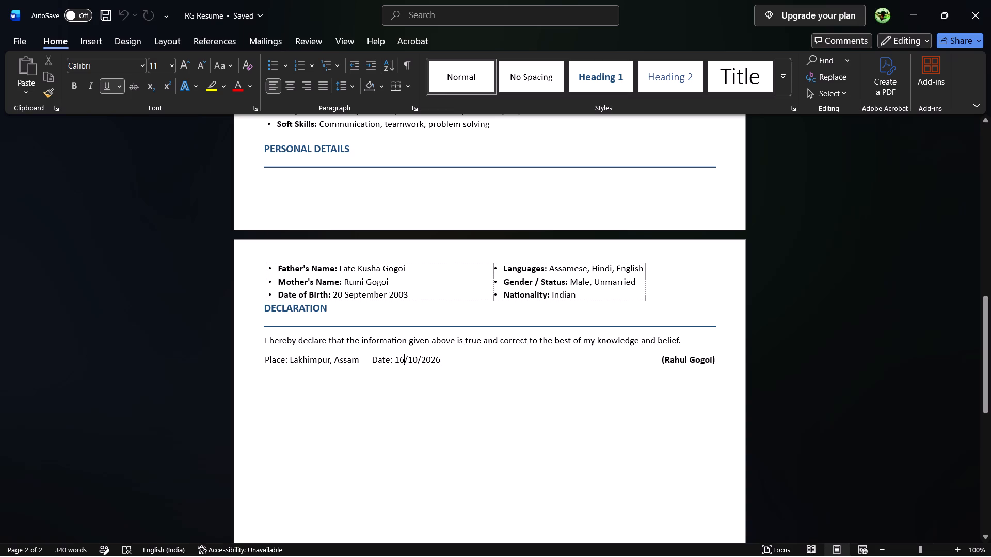
{"action": "key", "text": "BackSpace"}
{"action": "key", "text": "BackSpace"}
{"action": "type", "text": "24"}
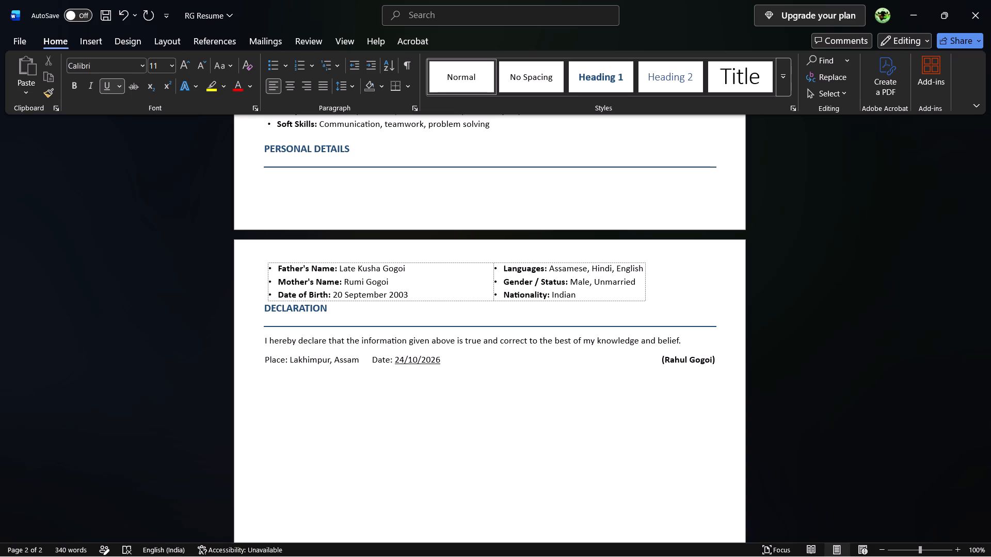
Start saving the resume to the RG folder in PDF format, with the file name opened for extension after RG Resume.
{"action": "scroll", "coordinate": [504, 384], "scroll_direction": "up", "scroll_amount": 2}
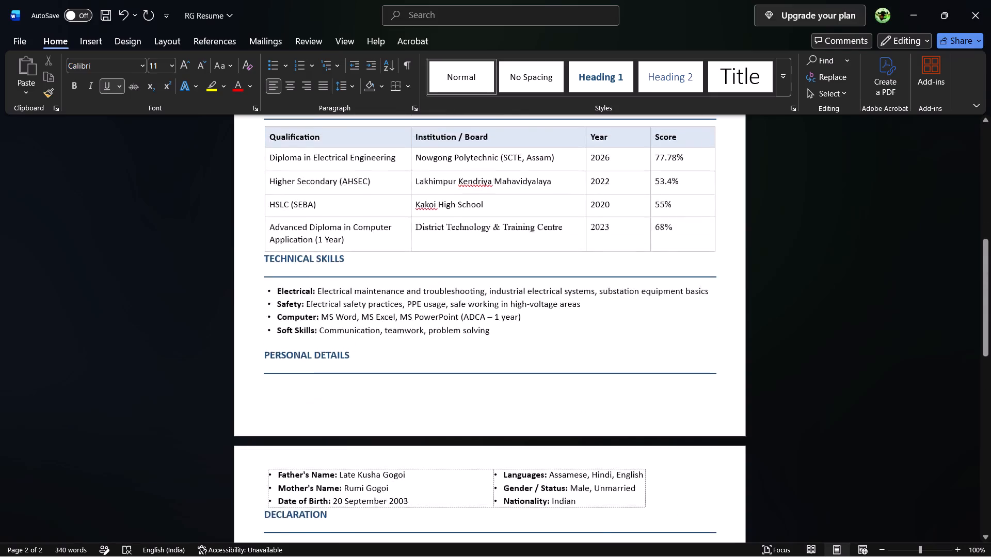
{"action": "scroll", "coordinate": [475, 375], "scroll_direction": "up", "scroll_amount": 6}
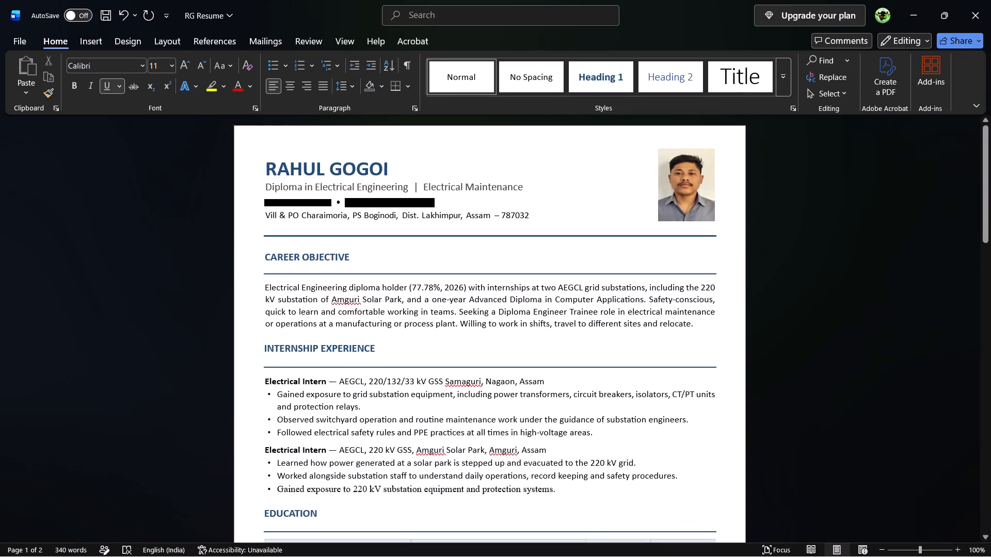
{"action": "left_click", "coordinate": [107, 19]}
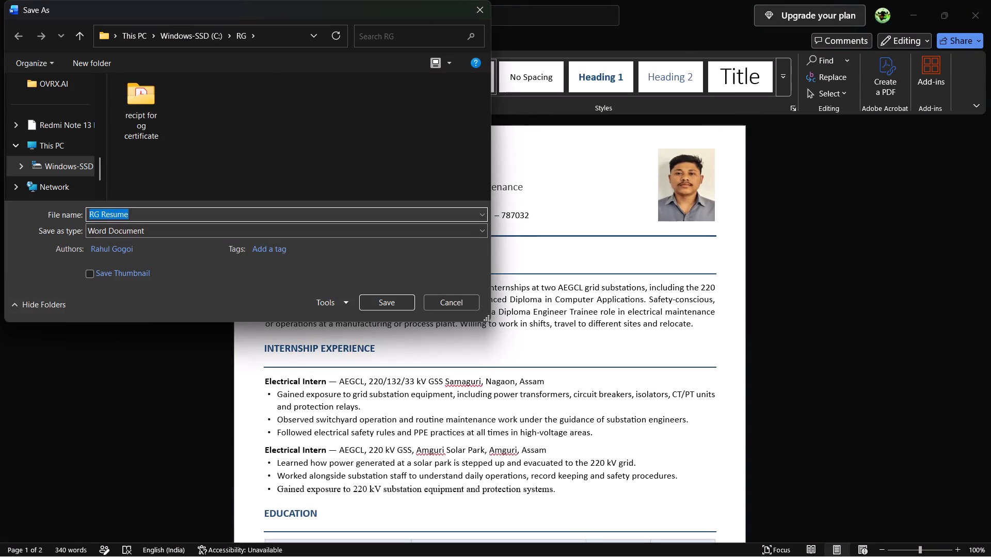
{"action": "left_click", "coordinate": [190, 231]}
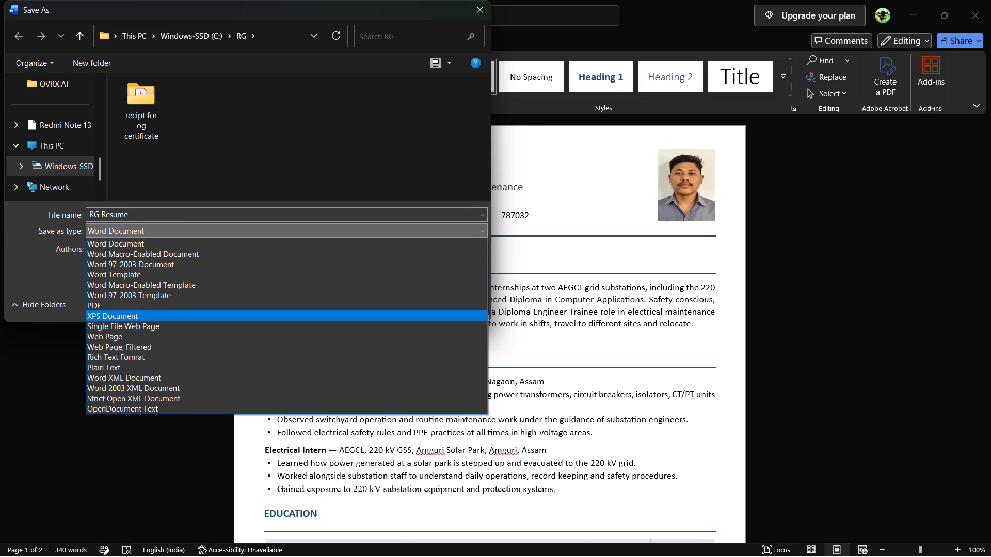
{"action": "left_click", "coordinate": [166, 307]}
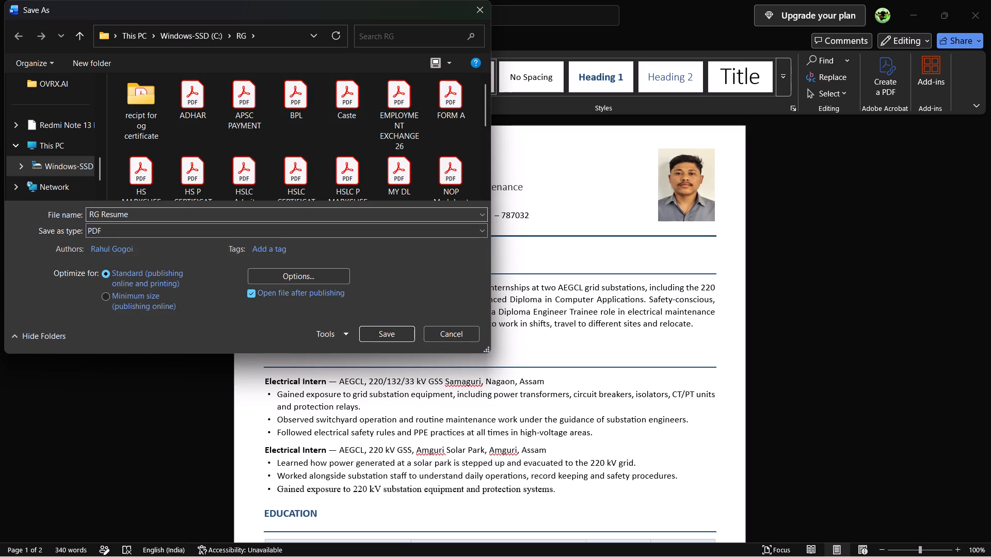
{"action": "left_click", "coordinate": [159, 216]}
{"action": "left_click", "coordinate": [159, 216]}
{"action": "key", "text": "space"}
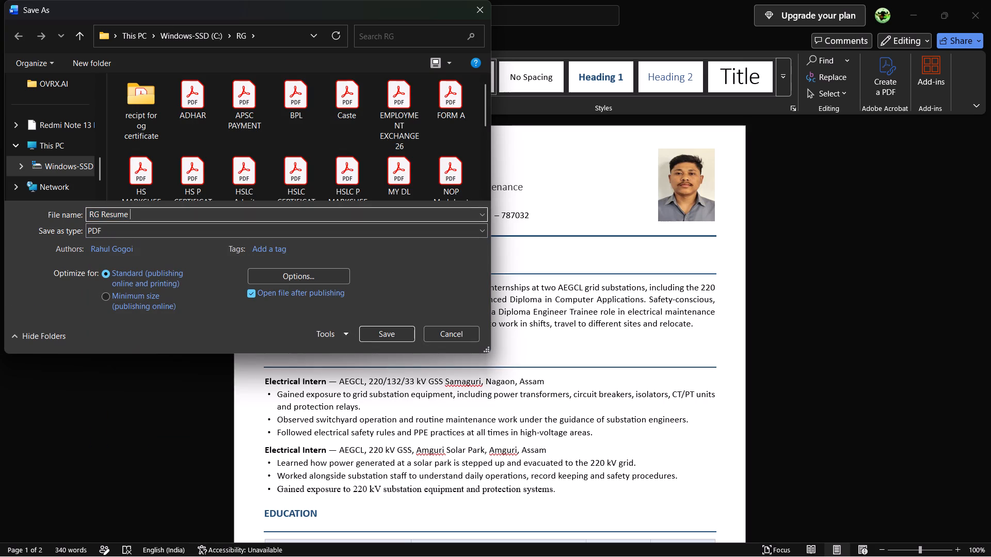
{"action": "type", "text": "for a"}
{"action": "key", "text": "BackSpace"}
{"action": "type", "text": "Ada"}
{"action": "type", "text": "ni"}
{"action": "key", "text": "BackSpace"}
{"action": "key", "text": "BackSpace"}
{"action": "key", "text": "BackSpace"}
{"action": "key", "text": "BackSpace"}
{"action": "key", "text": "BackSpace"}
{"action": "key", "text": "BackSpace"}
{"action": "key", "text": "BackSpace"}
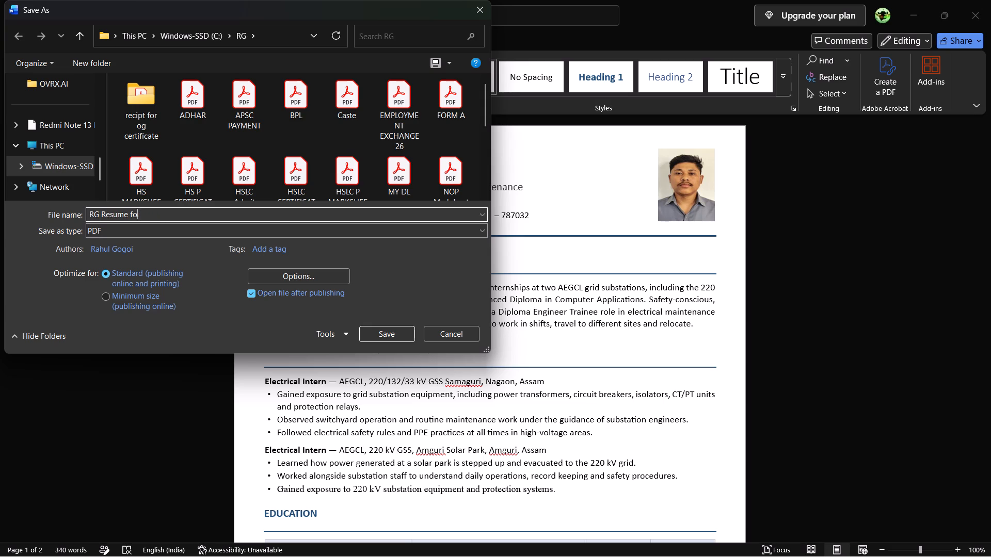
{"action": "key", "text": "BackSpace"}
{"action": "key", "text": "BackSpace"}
Complete the file name as RG Resume A and save the PDF.
{"action": "key", "text": "shift+a"}
{"action": "left_click", "coordinate": [370, 336]}
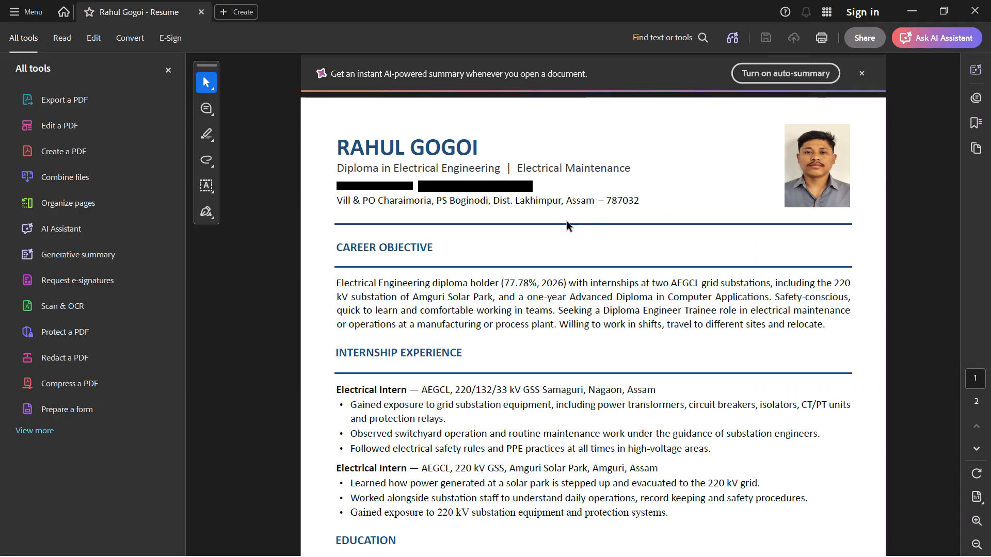
Review both pages of the exported resume PDF in Acrobat, dismissing the AI Assistant, and close the viewer.
{"action": "scroll", "coordinate": [567, 222], "scroll_direction": "down", "scroll_amount": 3}
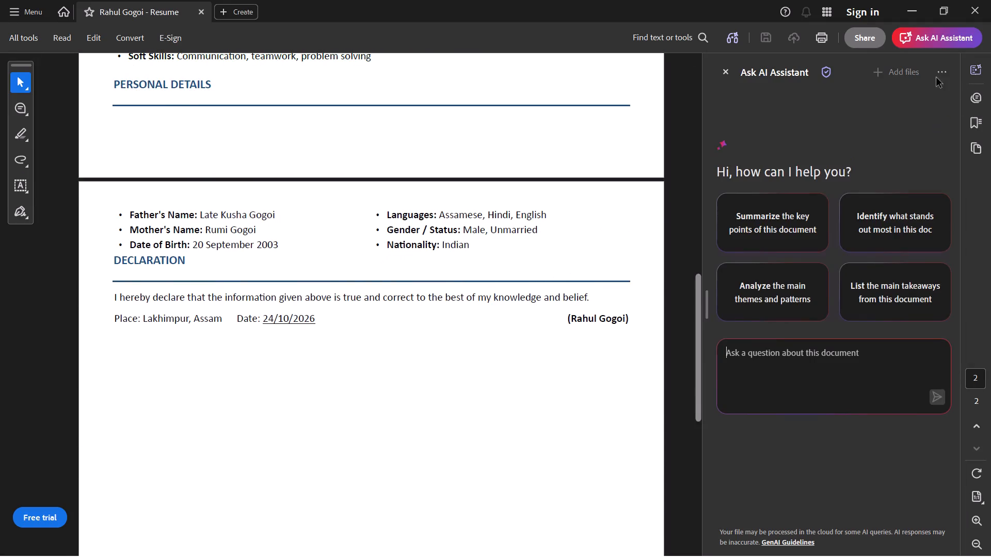
{"action": "left_click", "coordinate": [719, 74]}
{"action": "scroll", "coordinate": [429, 207], "scroll_direction": "down", "scroll_amount": 1}
{"action": "scroll", "coordinate": [499, 233], "scroll_direction": "down", "scroll_amount": 2}
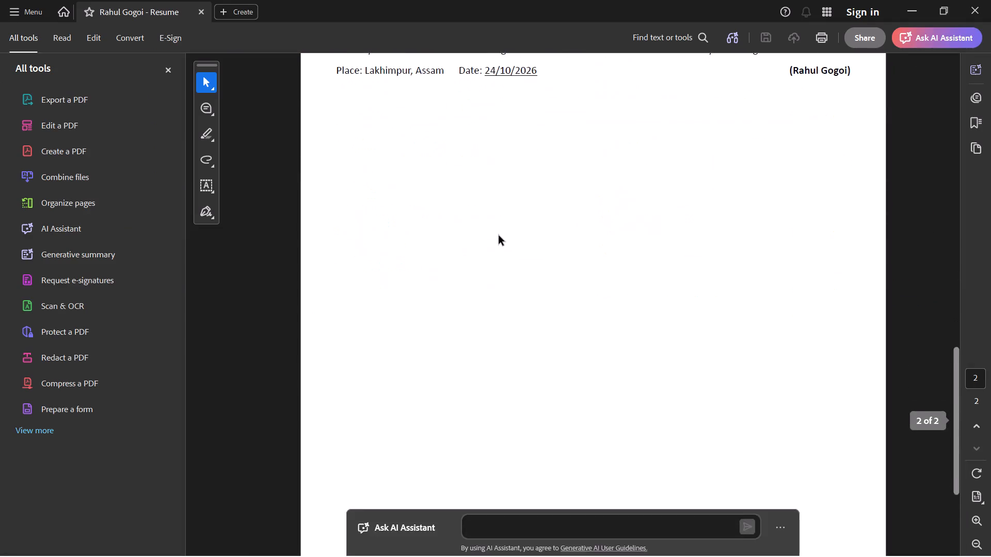
{"action": "scroll", "coordinate": [499, 236], "scroll_direction": "down", "scroll_amount": 7}
{"action": "scroll", "coordinate": [499, 238], "scroll_direction": "up", "scroll_amount": 7}
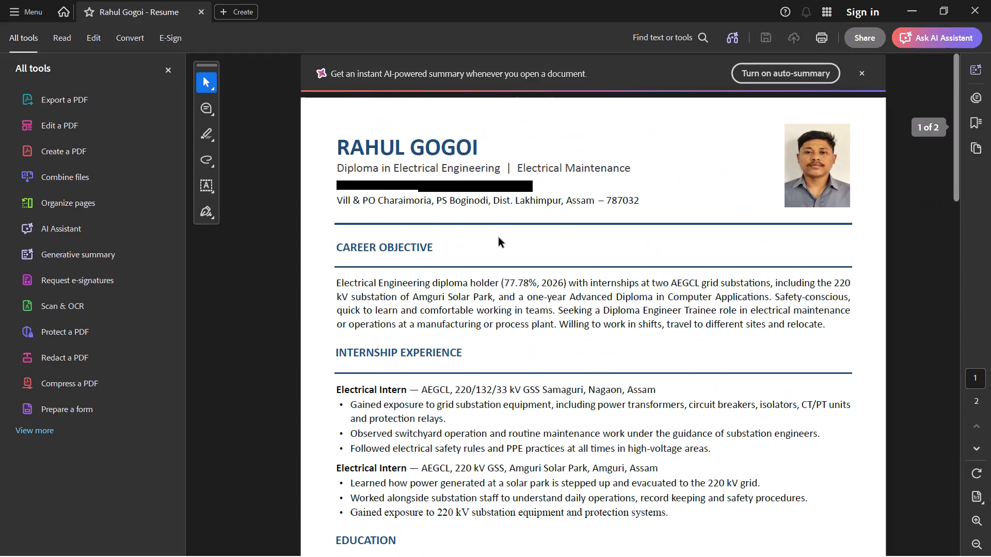
{"action": "scroll", "coordinate": [499, 238], "scroll_direction": "down", "scroll_amount": 4}
{"action": "scroll", "coordinate": [499, 238], "scroll_direction": "up", "scroll_amount": 1}
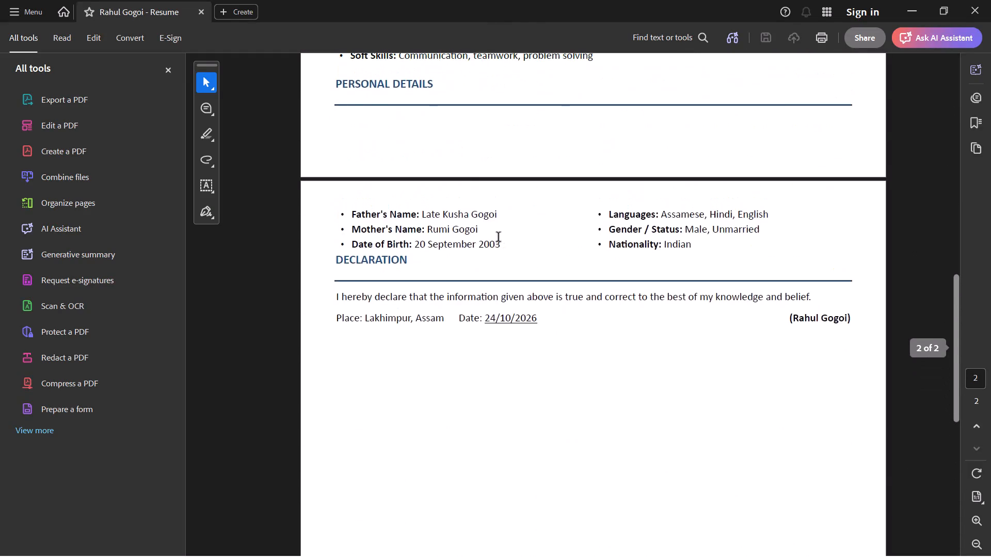
{"action": "scroll", "coordinate": [499, 238], "scroll_direction": "up", "scroll_amount": 1}
{"action": "scroll", "coordinate": [499, 238], "scroll_direction": "down", "scroll_amount": 2}
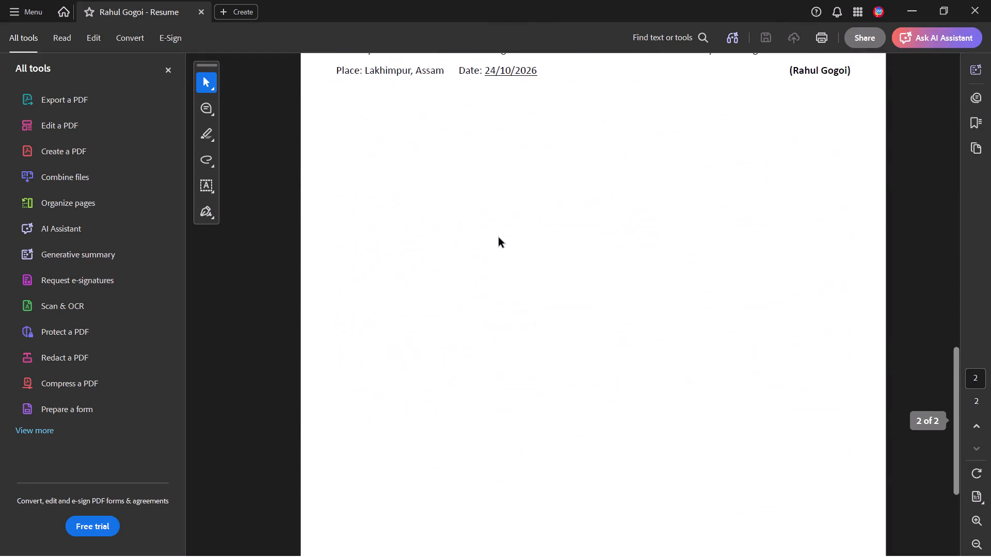
{"action": "scroll", "coordinate": [499, 238], "scroll_direction": "up", "scroll_amount": 4}
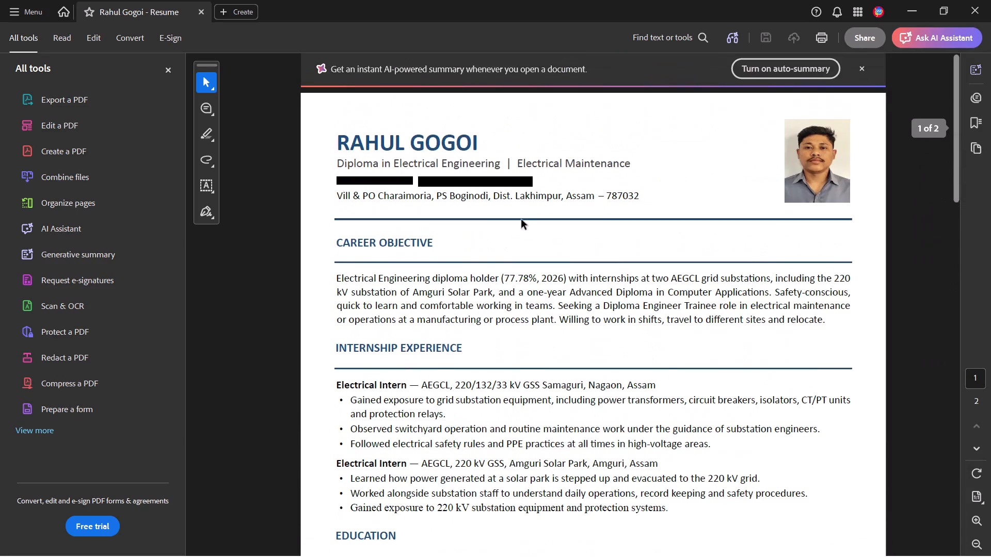
{"action": "left_click", "coordinate": [990, 5]}
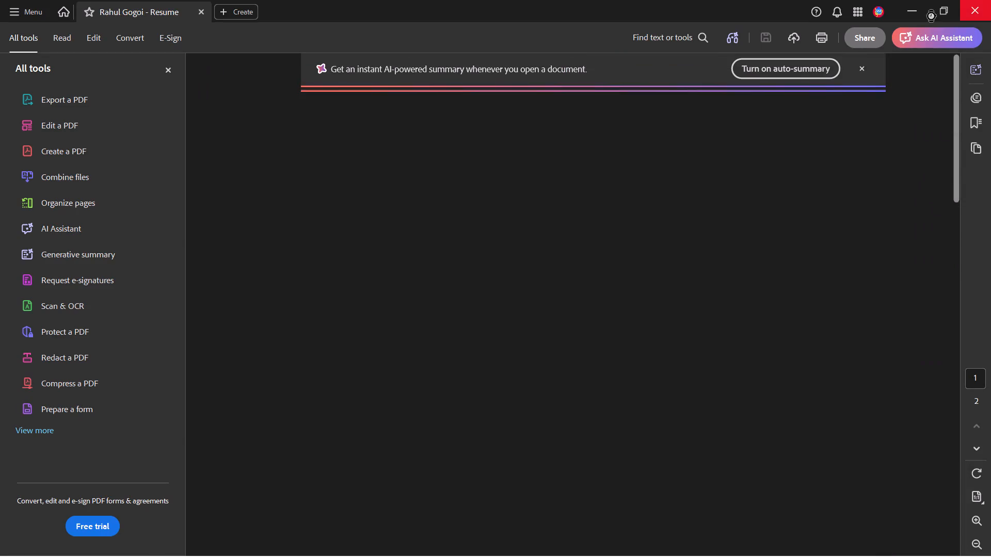
Look through the resume again in Word and the reopened Acrobat PDF, and minimise Acrobat.
{"action": "scroll", "coordinate": [553, 288], "scroll_direction": "down", "scroll_amount": 5}
{"action": "scroll", "coordinate": [444, 309], "scroll_direction": "up", "scroll_amount": 1}
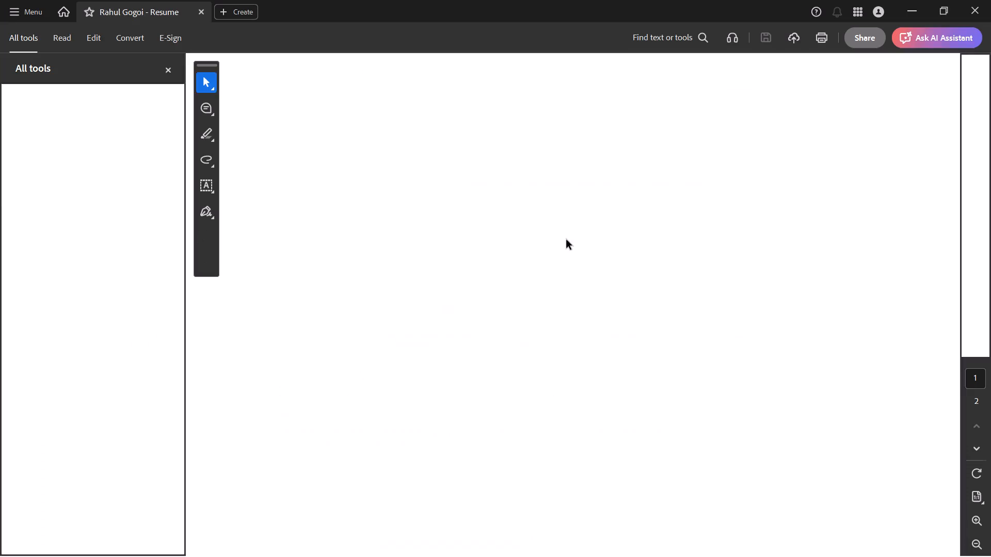
{"action": "scroll", "coordinate": [571, 289], "scroll_direction": "down", "scroll_amount": 4}
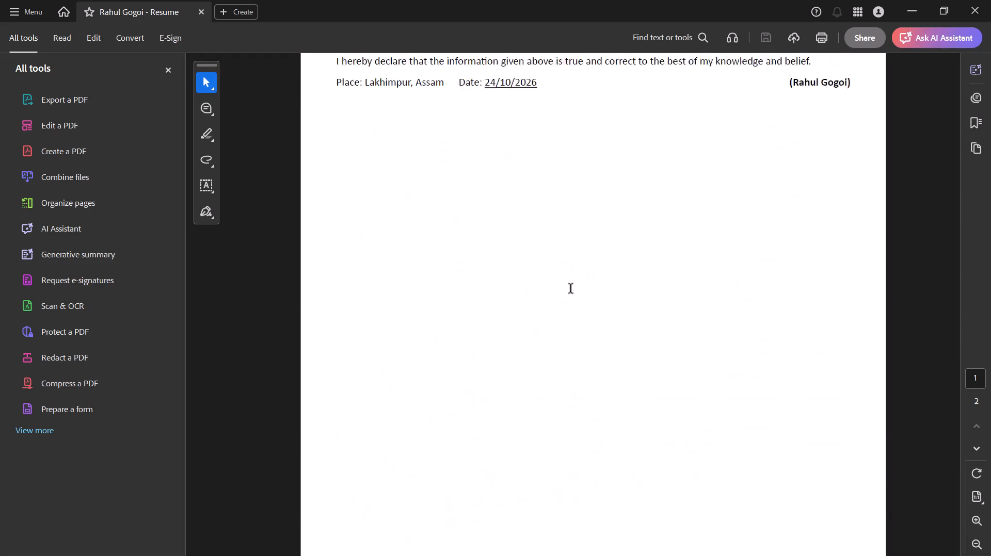
{"action": "scroll", "coordinate": [571, 289], "scroll_direction": "up", "scroll_amount": 3}
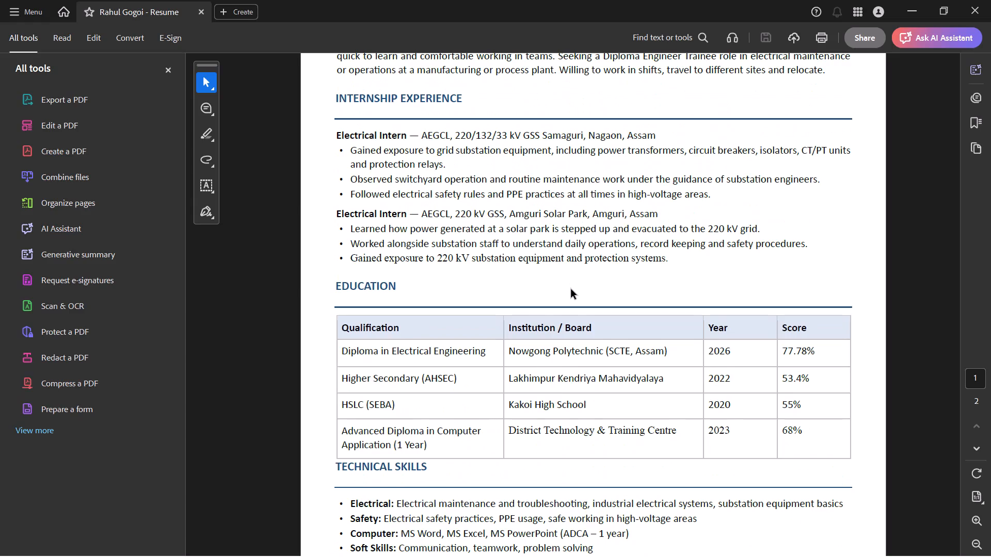
{"action": "scroll", "coordinate": [568, 259], "scroll_direction": "up", "scroll_amount": 2}
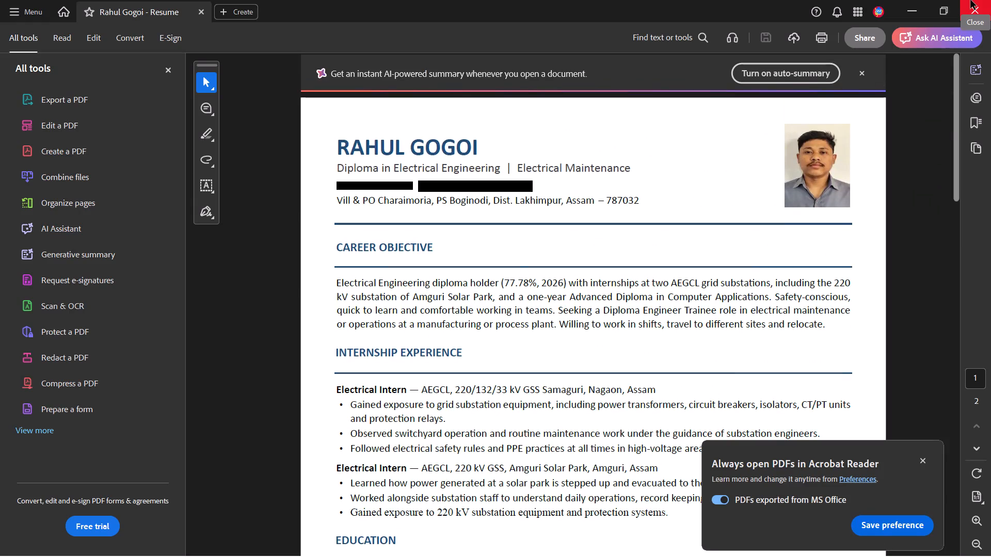
{"action": "double_click", "coordinate": [925, 7]}
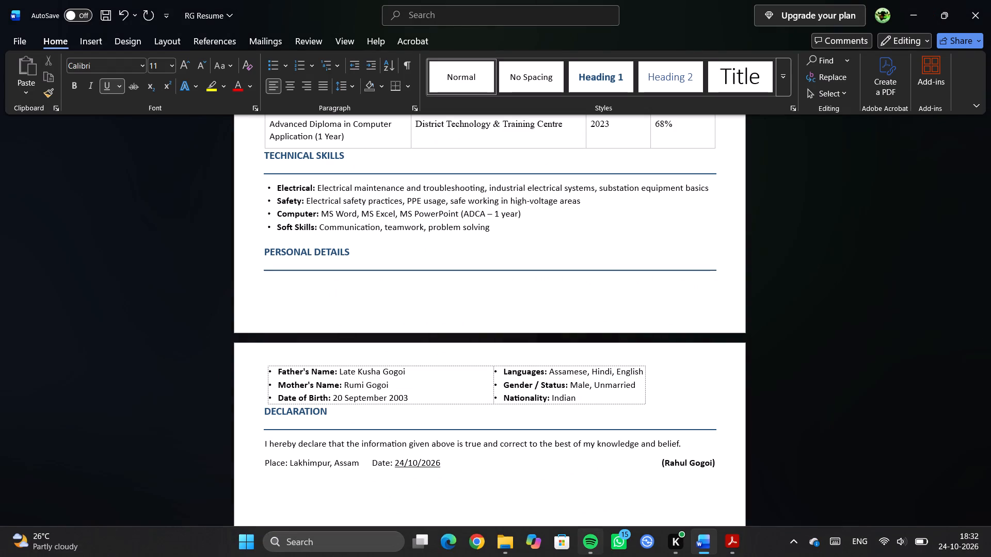
Try to open the original RG Resume PDF from File Explorer, look through the resume shown in Acrobat and close it.
{"action": "left_click", "coordinate": [511, 545]}
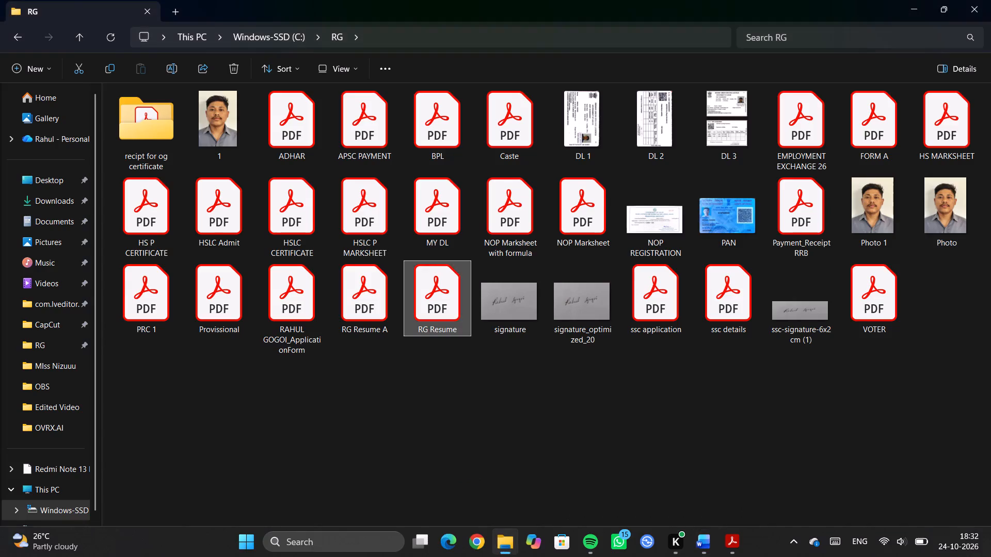
{"action": "left_click", "coordinate": [445, 318]}
{"action": "left_click", "coordinate": [445, 318]}
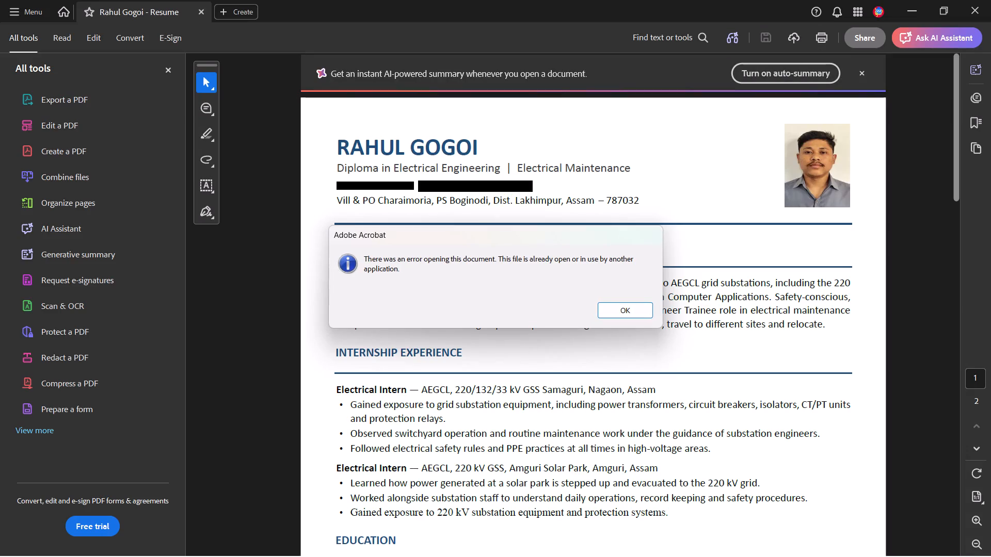
{"action": "scroll", "coordinate": [666, 283], "scroll_direction": "down", "scroll_amount": 2}
{"action": "left_click", "coordinate": [618, 315]}
{"action": "scroll", "coordinate": [604, 297], "scroll_direction": "down", "scroll_amount": 2}
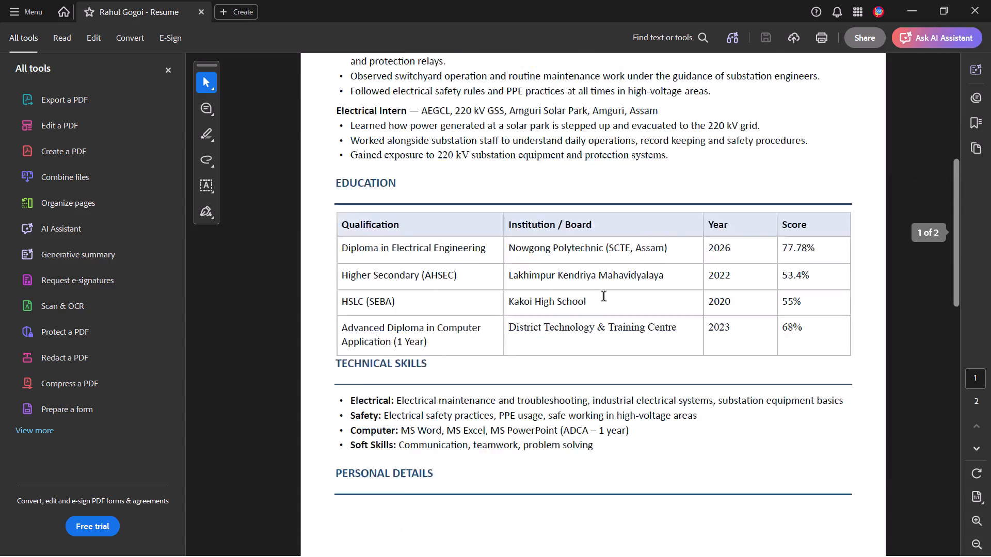
{"action": "scroll", "coordinate": [604, 297], "scroll_direction": "down", "scroll_amount": 1}
{"action": "scroll", "coordinate": [604, 297], "scroll_direction": "up", "scroll_amount": 6}
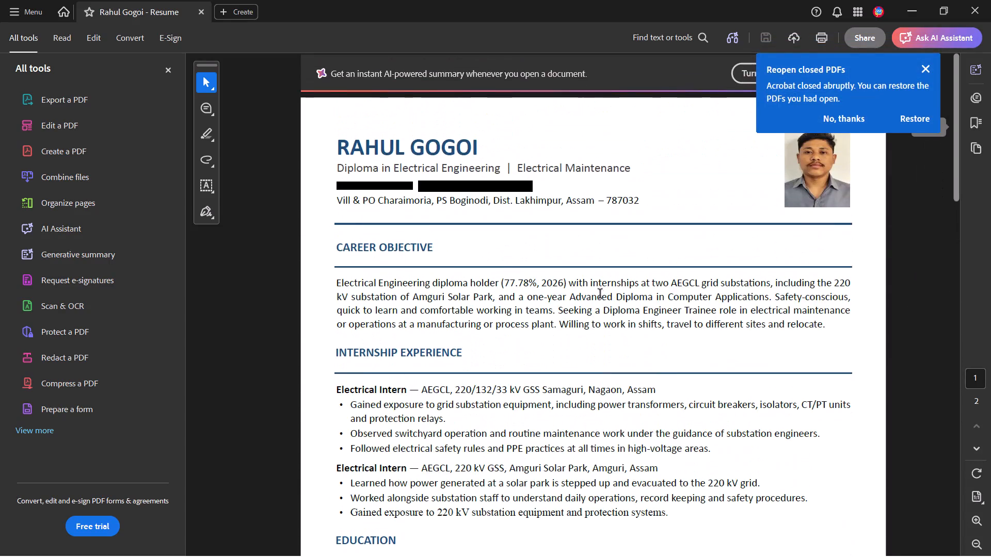
{"action": "left_click", "coordinate": [990, 5]}
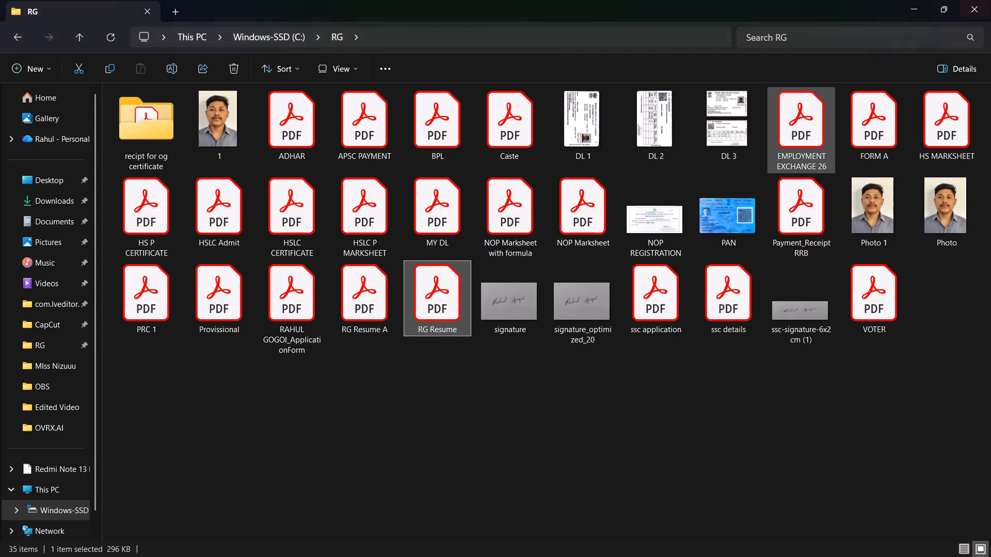
Close the RG folder window and the resume document in Word.
{"action": "left_click", "coordinate": [983, 0]}
{"action": "left_click", "coordinate": [990, 3]}
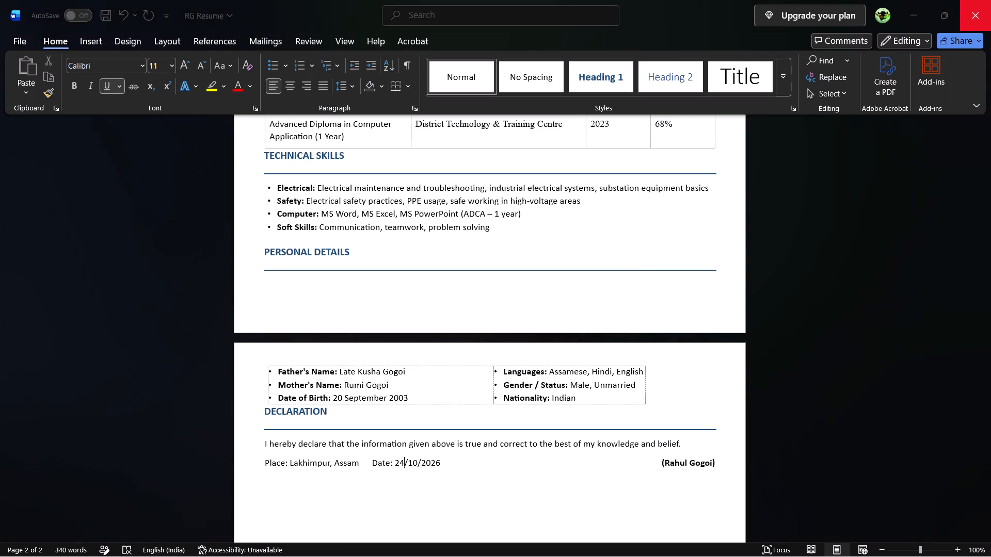
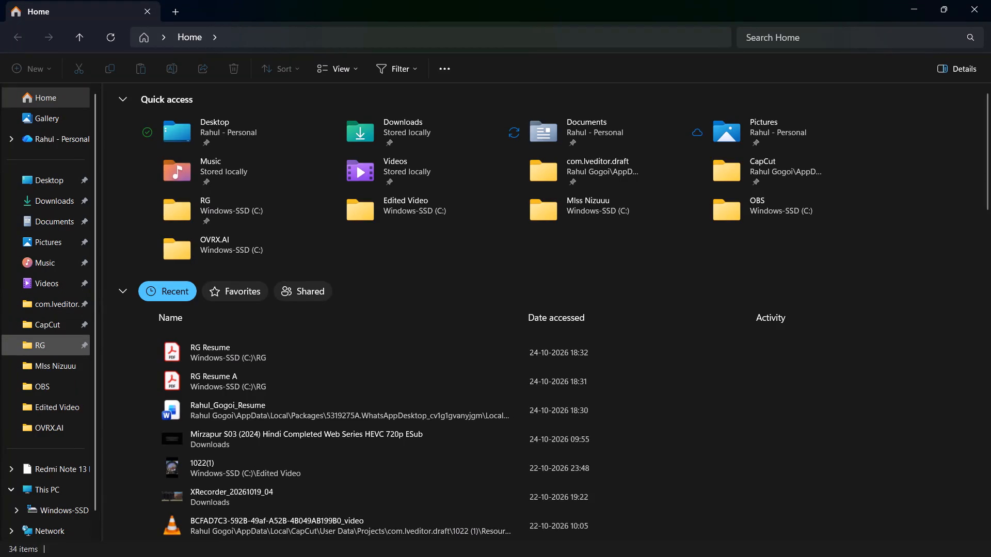
Open the RG Resume PDF from the RG folder, look through its contents down to the declaration, and close it.
{"action": "left_click", "coordinate": [57, 340]}
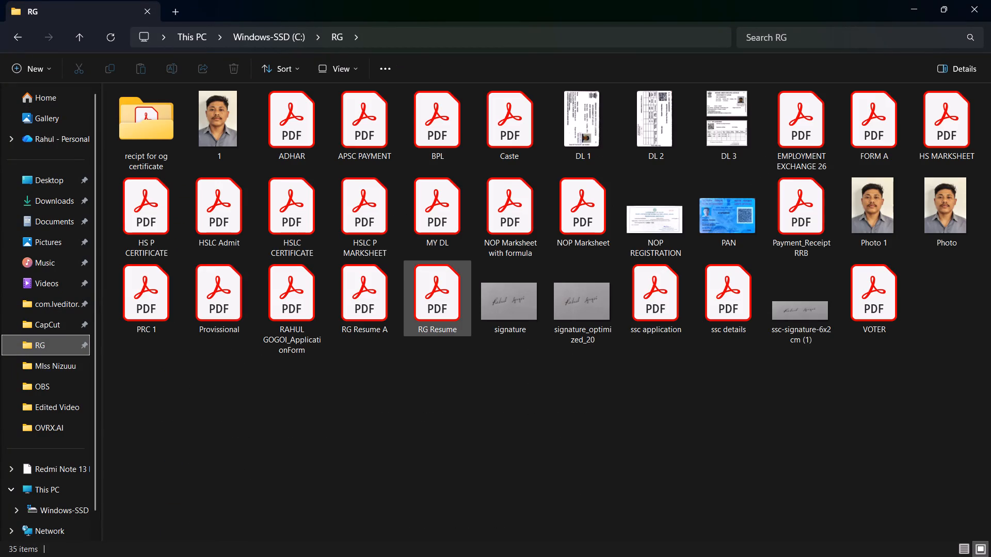
{"action": "triple_click", "coordinate": [459, 308]}
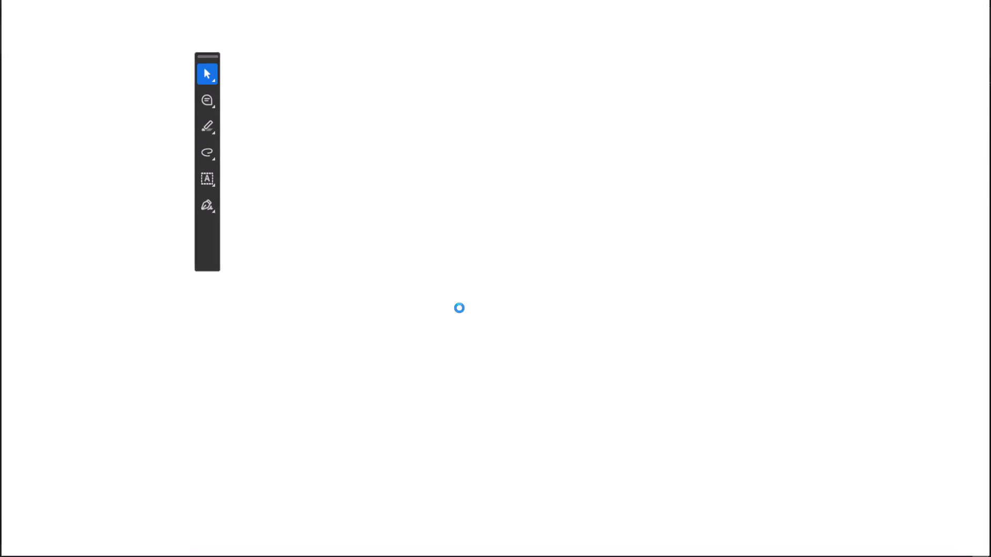
{"action": "scroll", "coordinate": [534, 293], "scroll_direction": "down", "scroll_amount": 5}
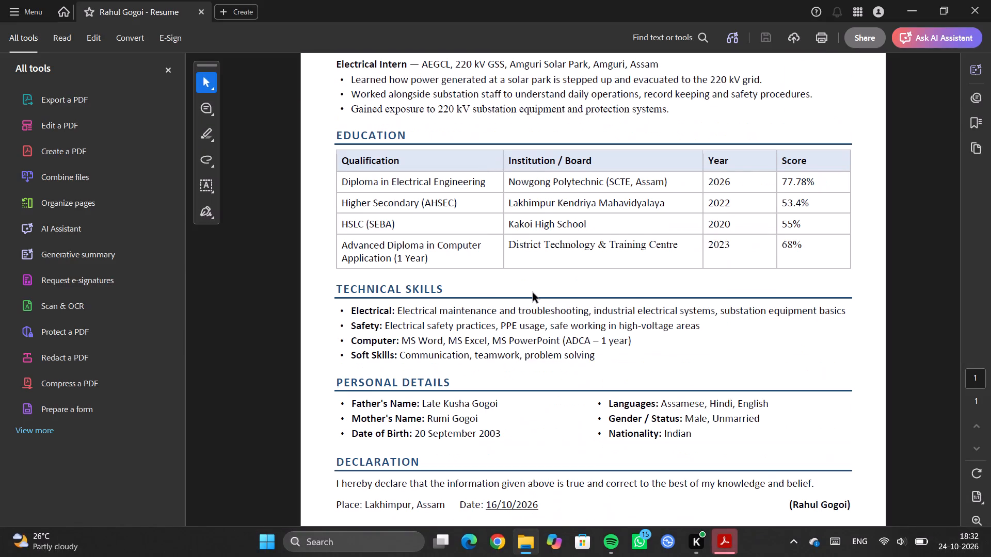
{"action": "scroll", "coordinate": [640, 253], "scroll_direction": "up", "scroll_amount": 3}
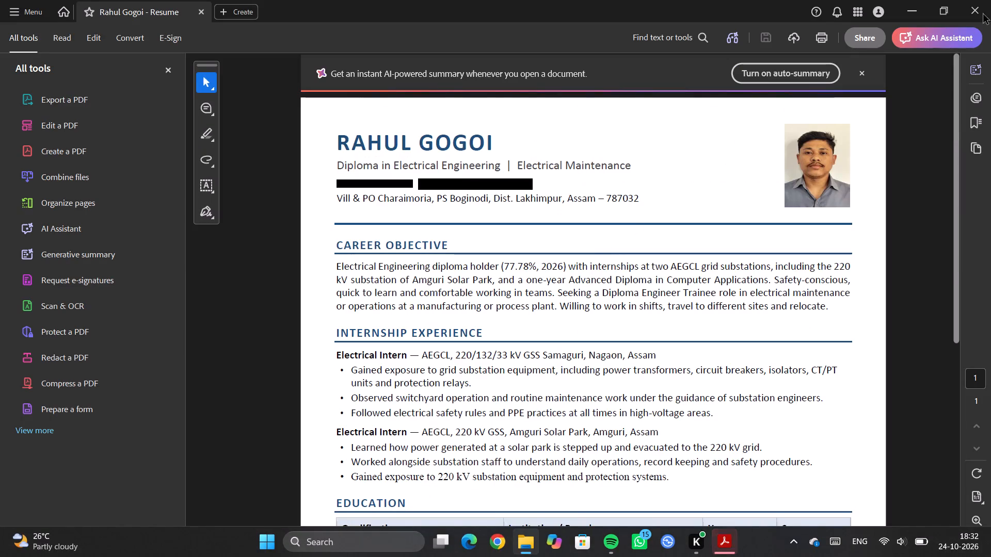
{"action": "left_click", "coordinate": [990, 9]}
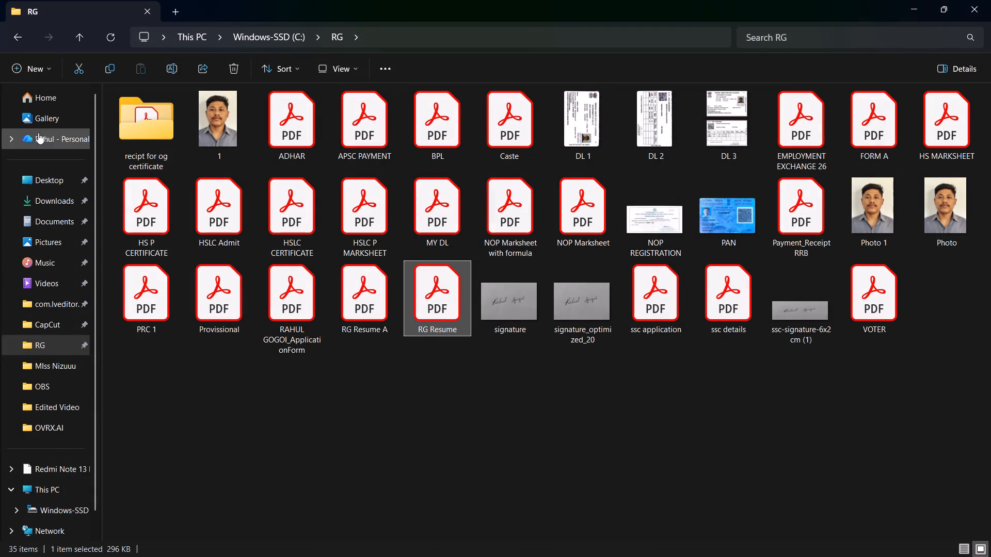
Find the editable Word resume among the recent files in File Explorer, open it and look through to the education table and declaration.
{"action": "left_click", "coordinate": [60, 194]}
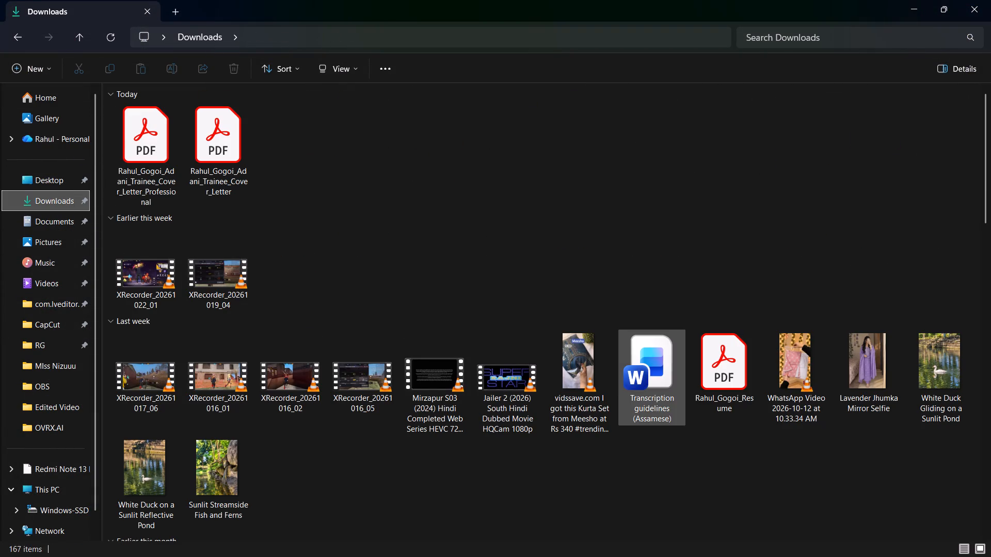
{"action": "scroll", "coordinate": [302, 371], "scroll_direction": "down", "scroll_amount": 1}
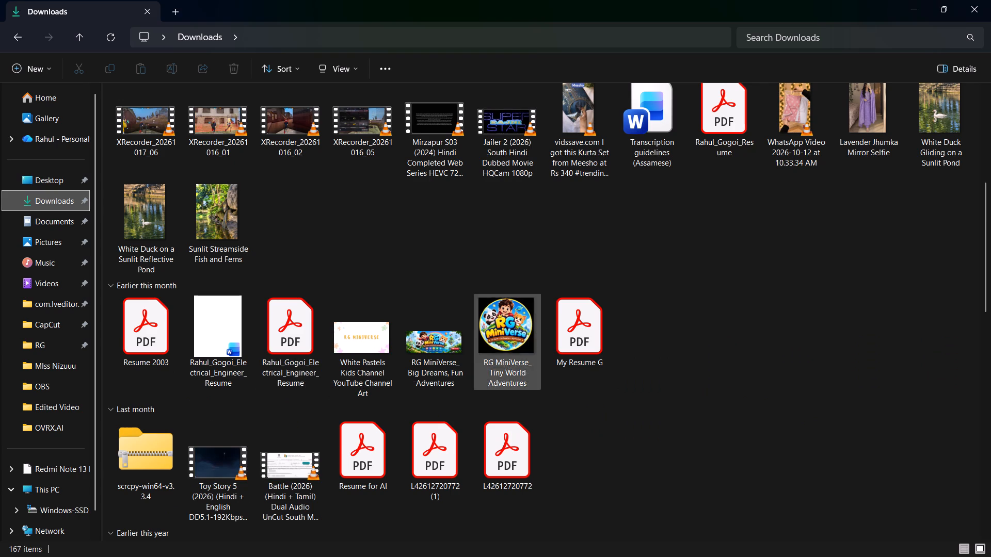
{"action": "scroll", "coordinate": [86, 355], "scroll_direction": "up", "scroll_amount": 2}
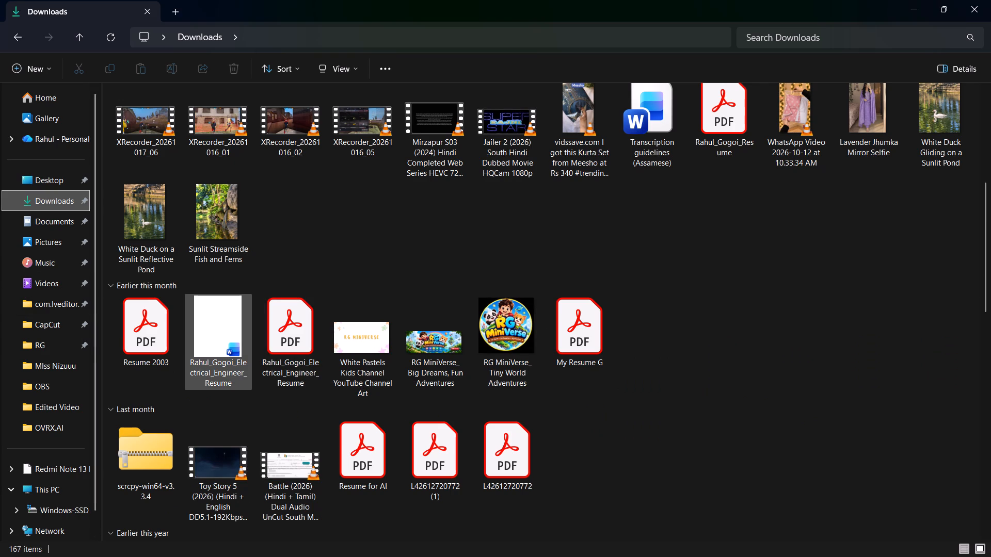
{"action": "left_click", "coordinate": [69, 181]}
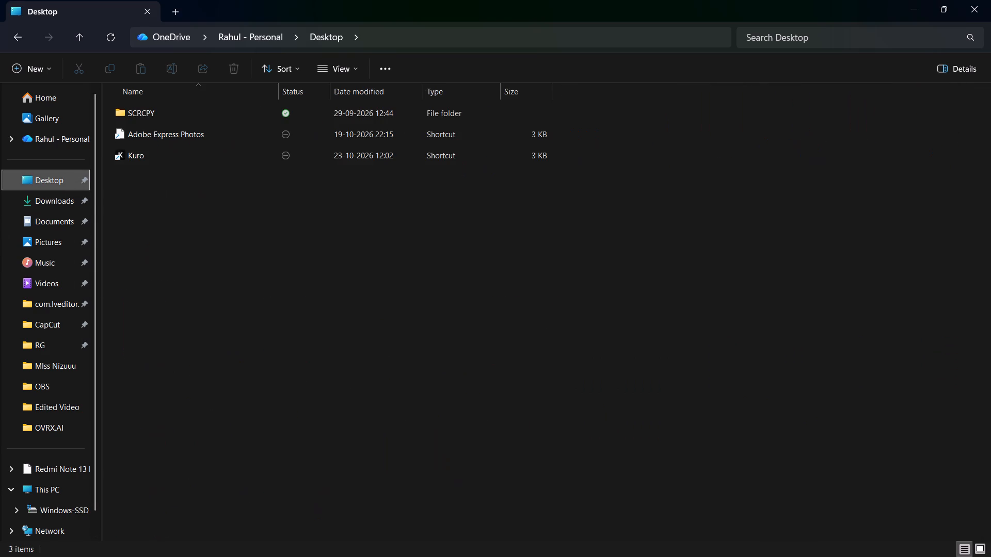
{"action": "scroll", "coordinate": [22, 245], "scroll_direction": "up", "scroll_amount": 1}
{"action": "left_click", "coordinate": [66, 115]}
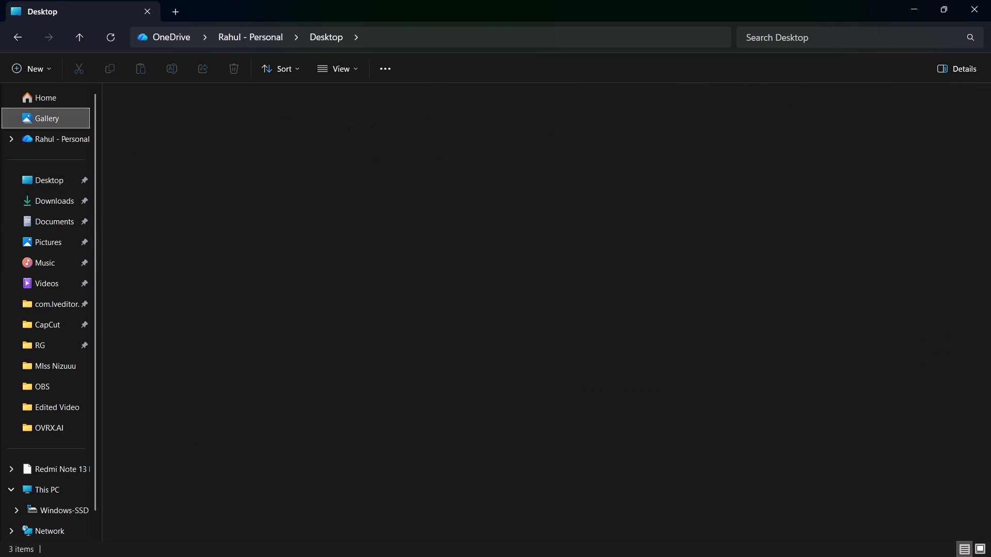
{"action": "left_click", "coordinate": [43, 89]}
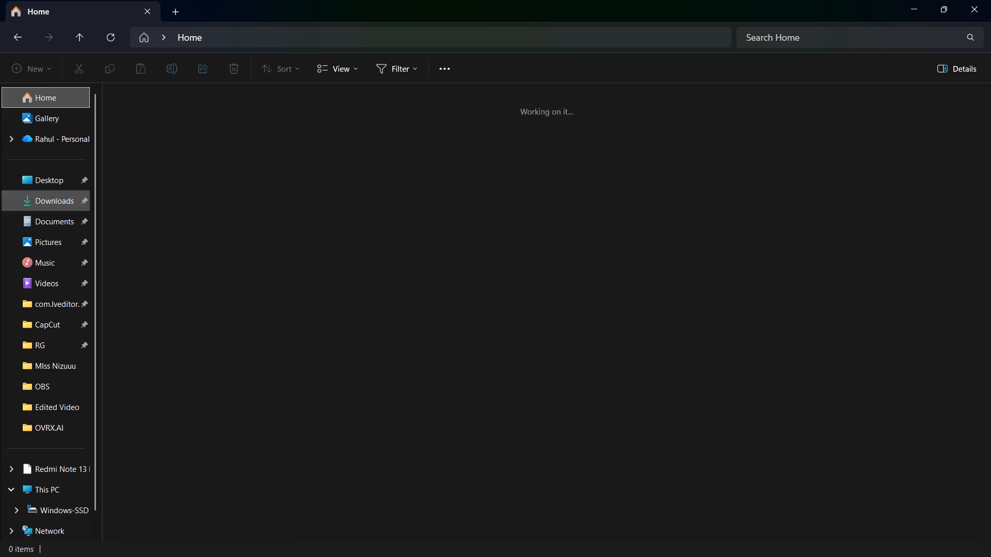
{"action": "scroll", "coordinate": [228, 247], "scroll_direction": "down", "scroll_amount": 1}
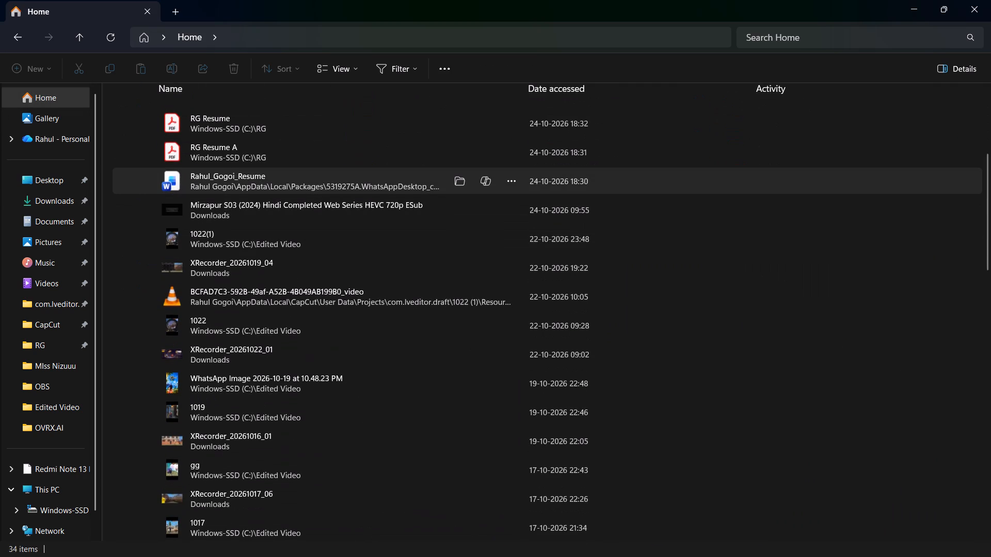
{"action": "double_click", "coordinate": [225, 177]}
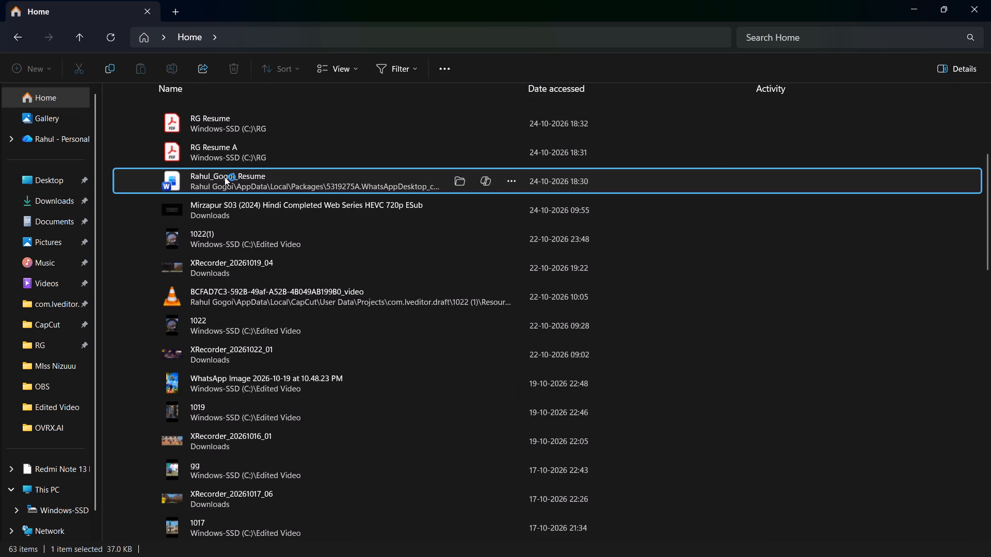
{"action": "scroll", "coordinate": [584, 438], "scroll_direction": "down", "scroll_amount": 3}
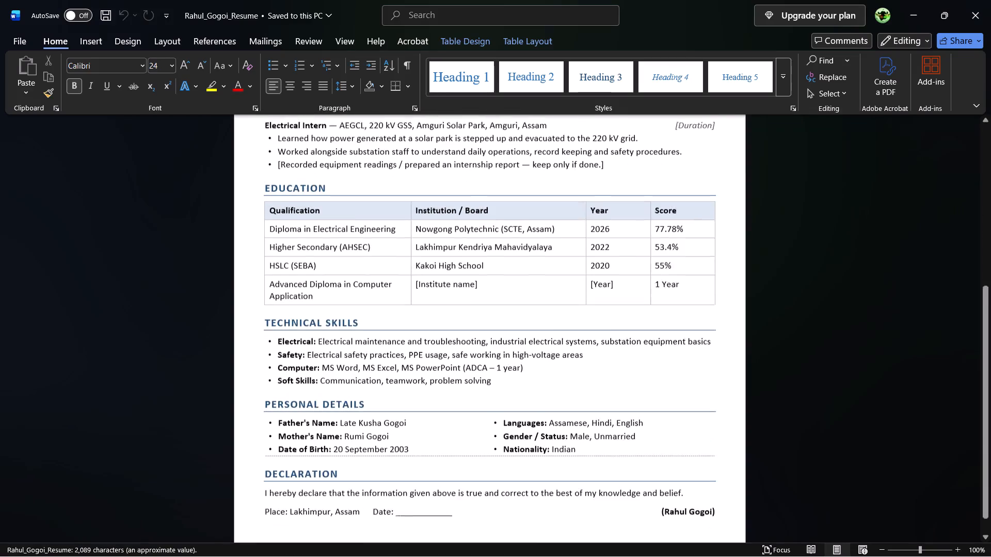
{"action": "scroll", "coordinate": [584, 437], "scroll_direction": "down", "scroll_amount": 2}
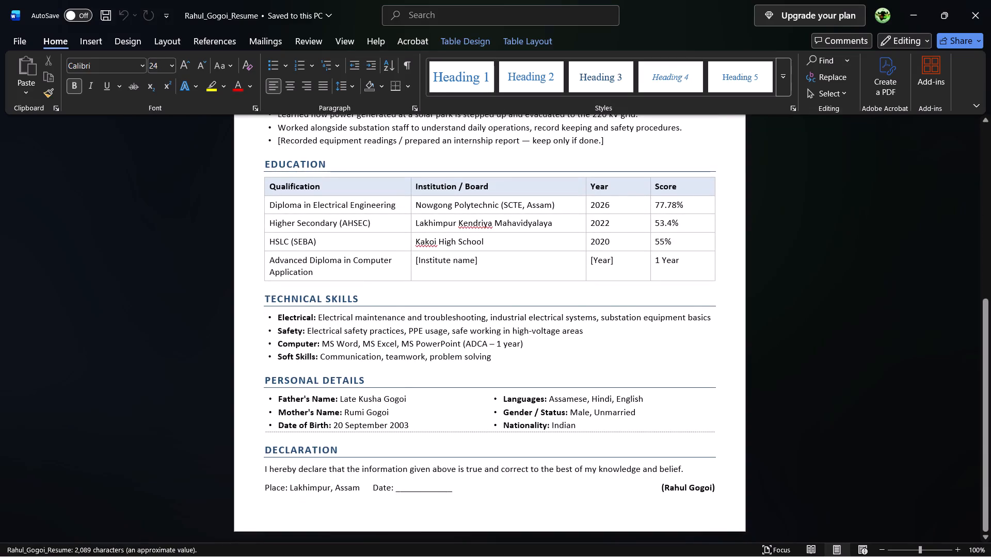
{"action": "left_click", "coordinate": [321, 271]}
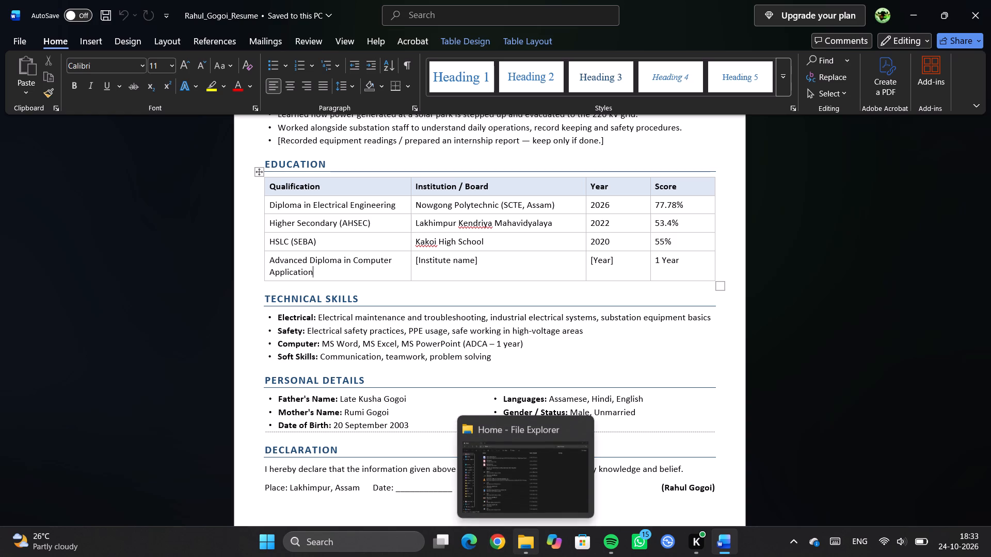
Switch to File Explorer and delete the RG Resume A PDF from the RG folder.
{"action": "left_click", "coordinate": [524, 547]}
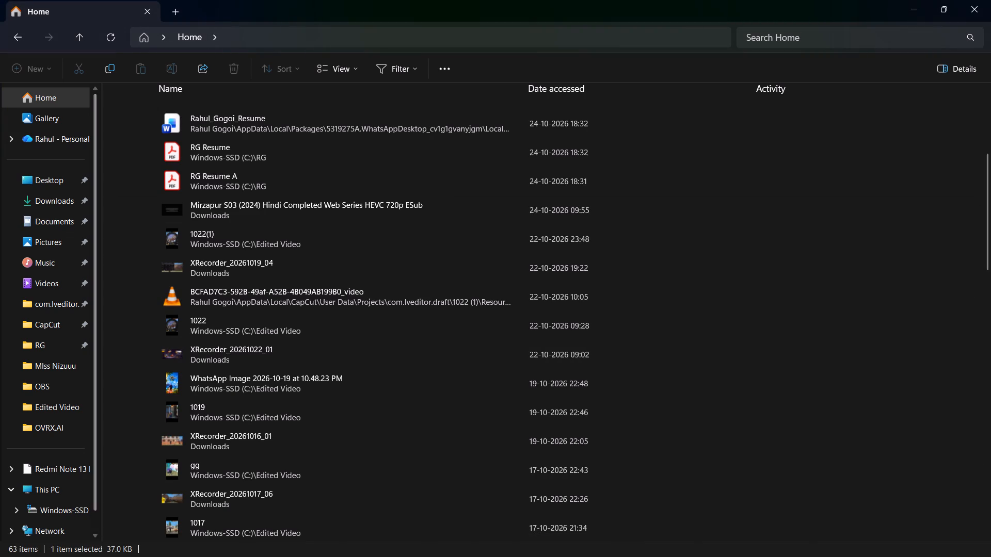
{"action": "left_click", "coordinate": [54, 351]}
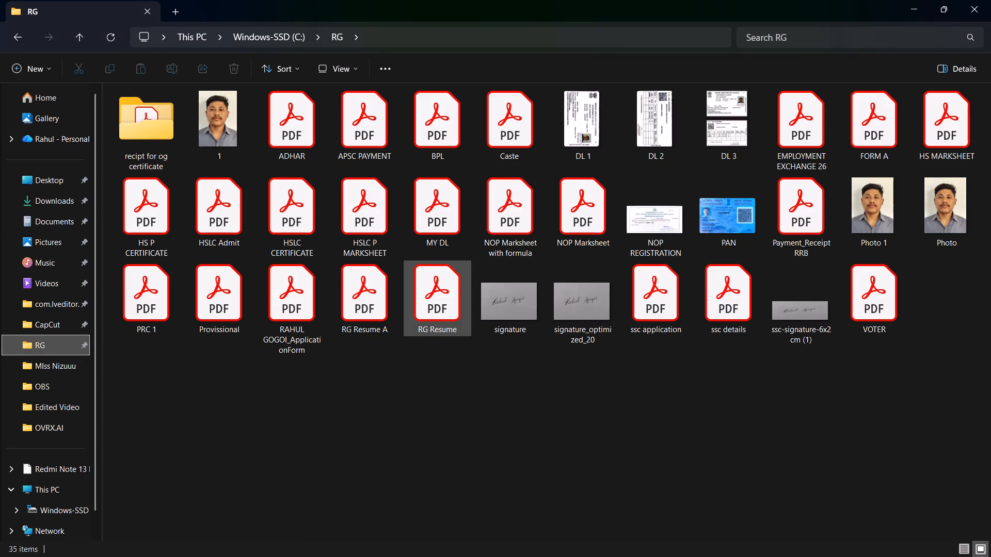
{"action": "right_click", "coordinate": [340, 316]}
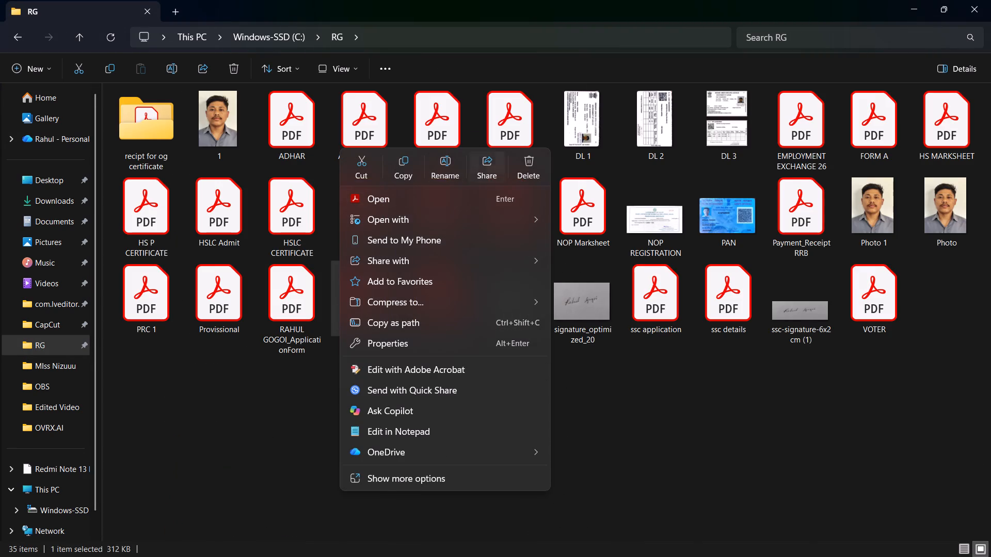
{"action": "left_click", "coordinate": [518, 162]}
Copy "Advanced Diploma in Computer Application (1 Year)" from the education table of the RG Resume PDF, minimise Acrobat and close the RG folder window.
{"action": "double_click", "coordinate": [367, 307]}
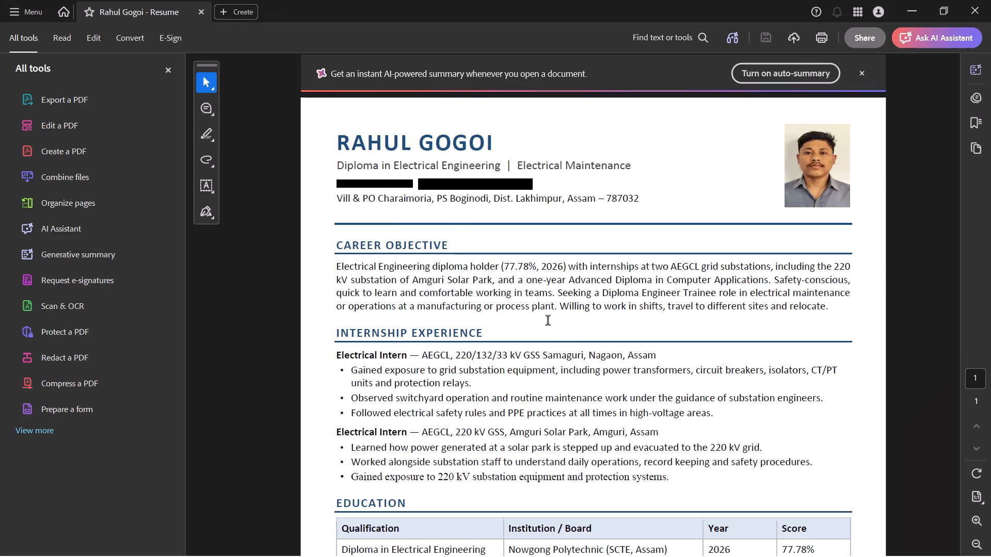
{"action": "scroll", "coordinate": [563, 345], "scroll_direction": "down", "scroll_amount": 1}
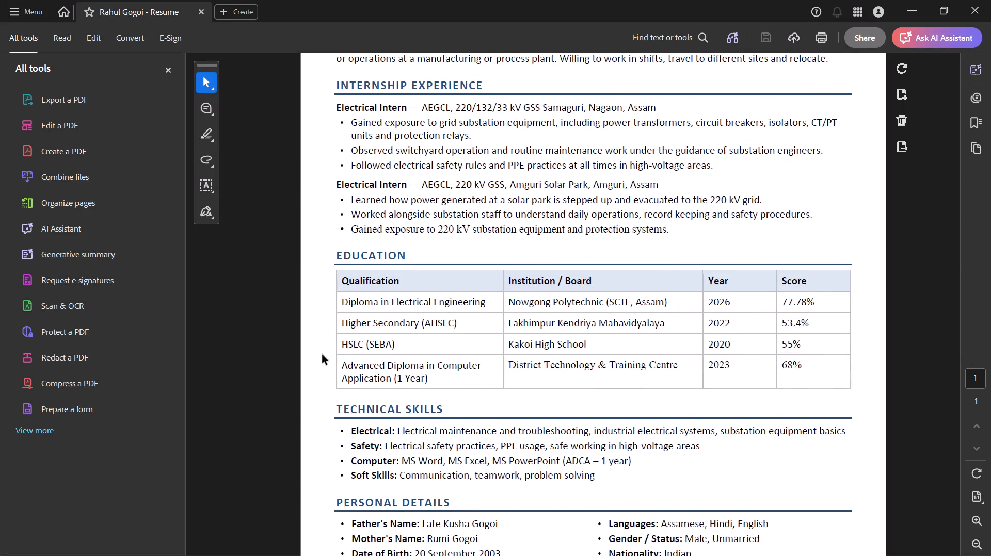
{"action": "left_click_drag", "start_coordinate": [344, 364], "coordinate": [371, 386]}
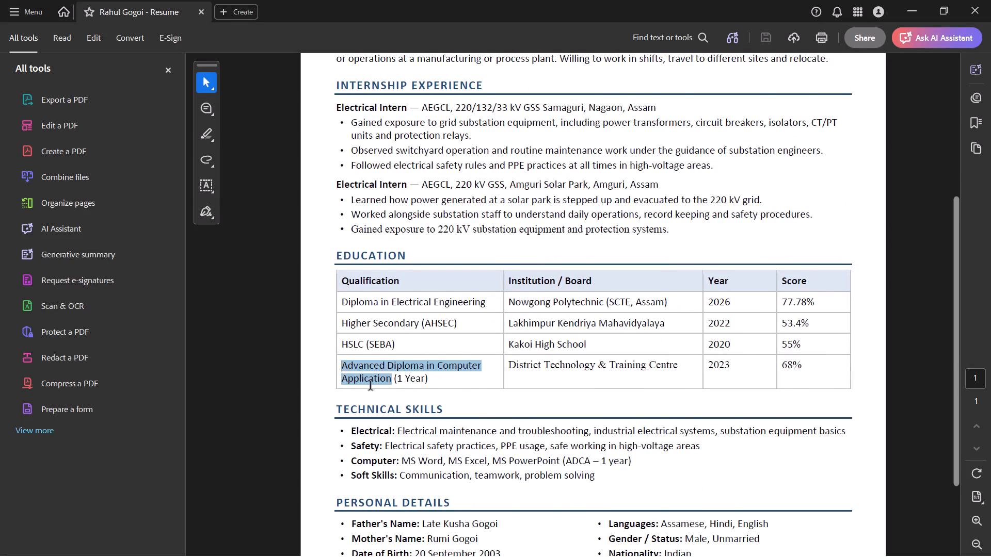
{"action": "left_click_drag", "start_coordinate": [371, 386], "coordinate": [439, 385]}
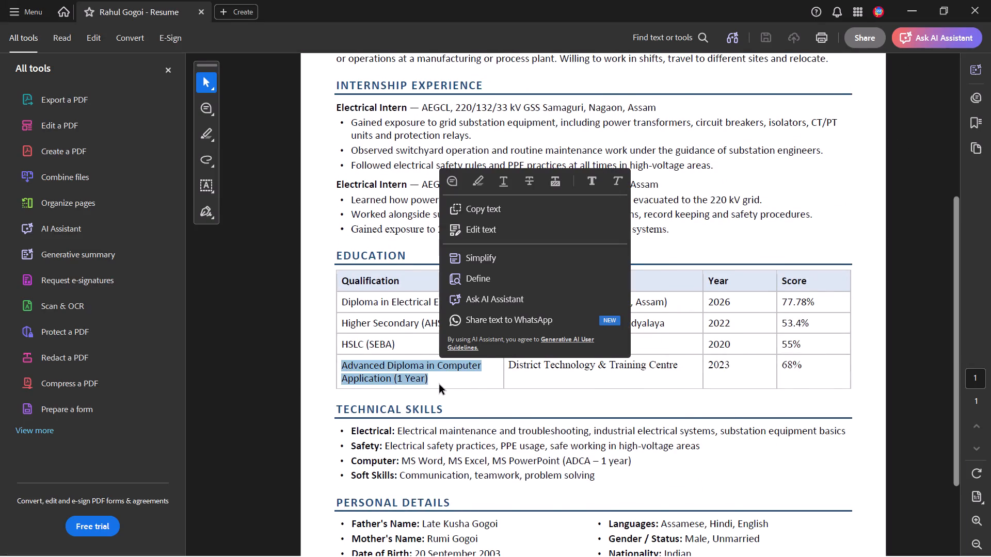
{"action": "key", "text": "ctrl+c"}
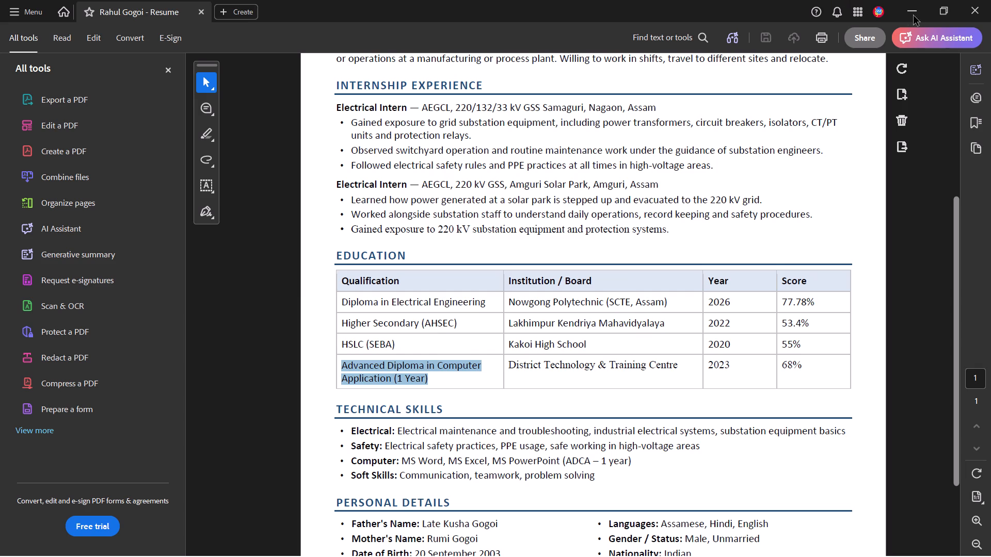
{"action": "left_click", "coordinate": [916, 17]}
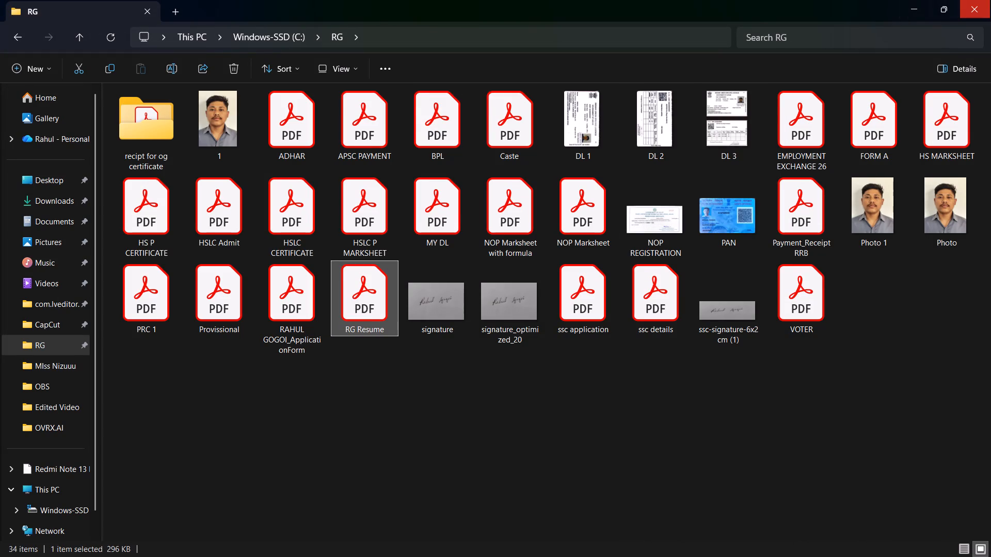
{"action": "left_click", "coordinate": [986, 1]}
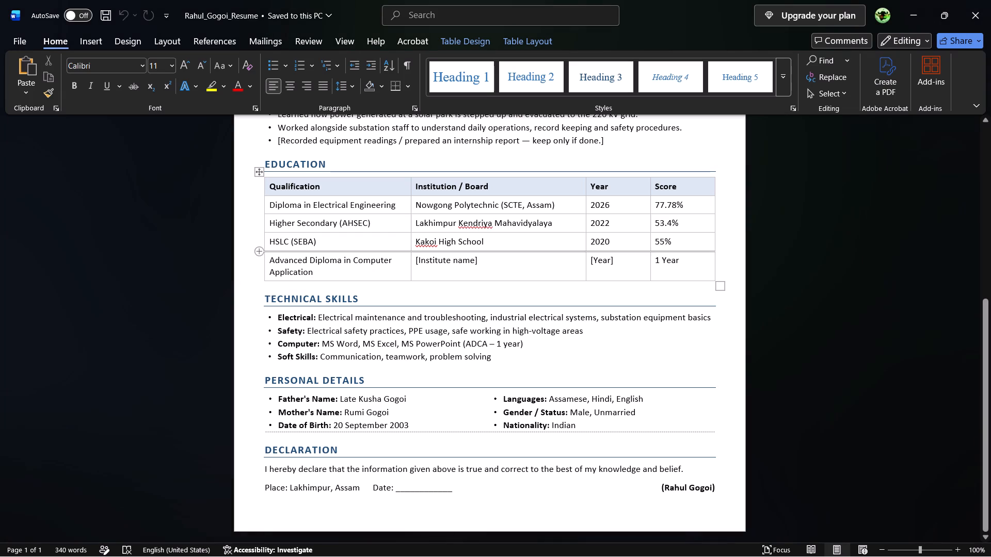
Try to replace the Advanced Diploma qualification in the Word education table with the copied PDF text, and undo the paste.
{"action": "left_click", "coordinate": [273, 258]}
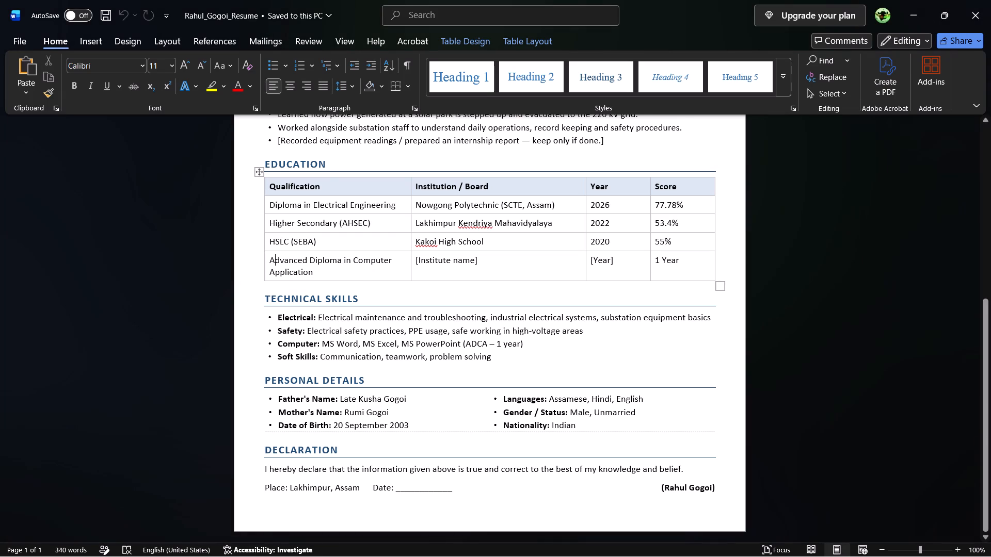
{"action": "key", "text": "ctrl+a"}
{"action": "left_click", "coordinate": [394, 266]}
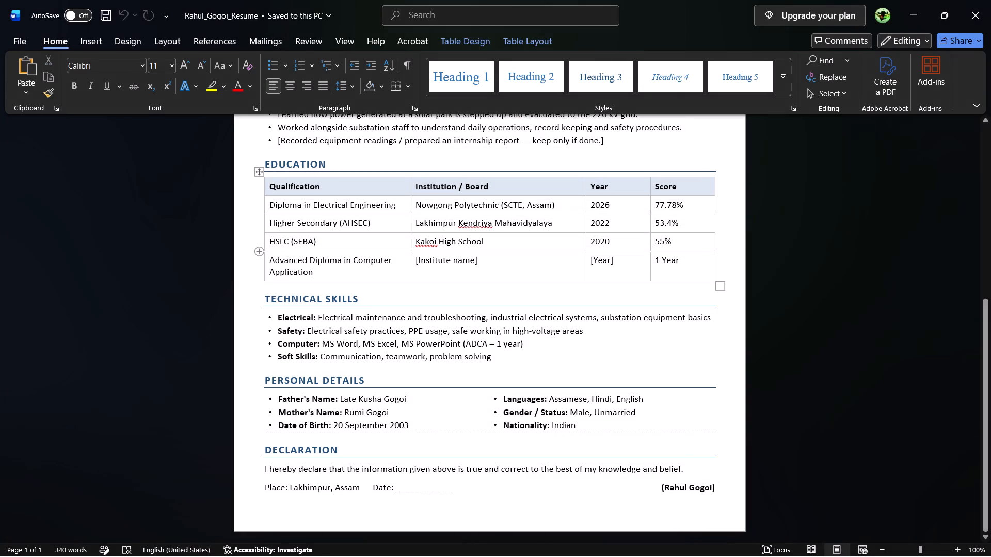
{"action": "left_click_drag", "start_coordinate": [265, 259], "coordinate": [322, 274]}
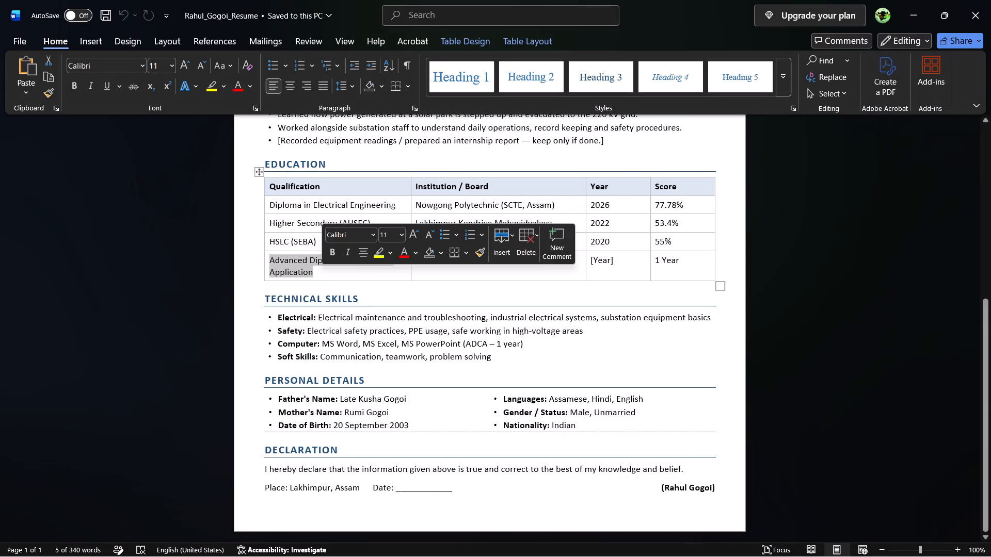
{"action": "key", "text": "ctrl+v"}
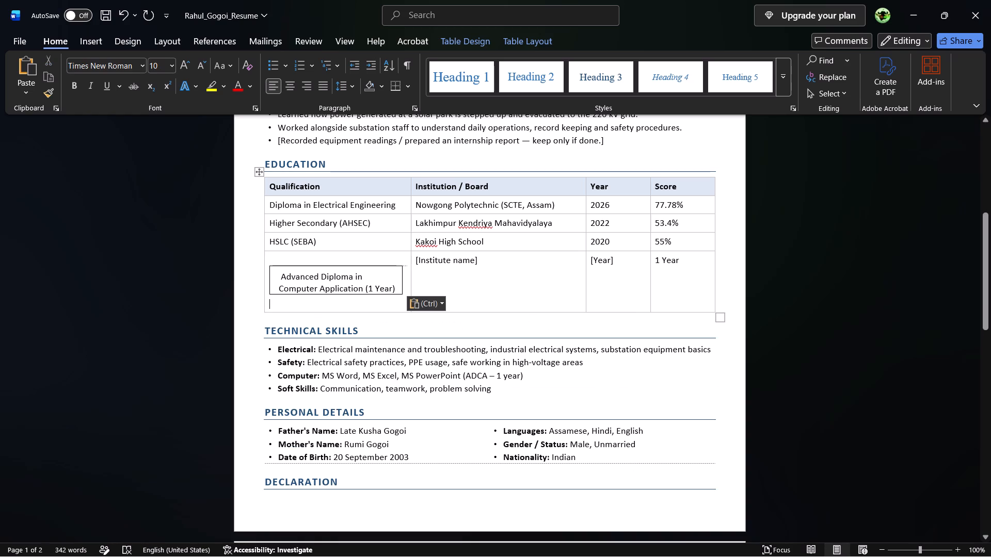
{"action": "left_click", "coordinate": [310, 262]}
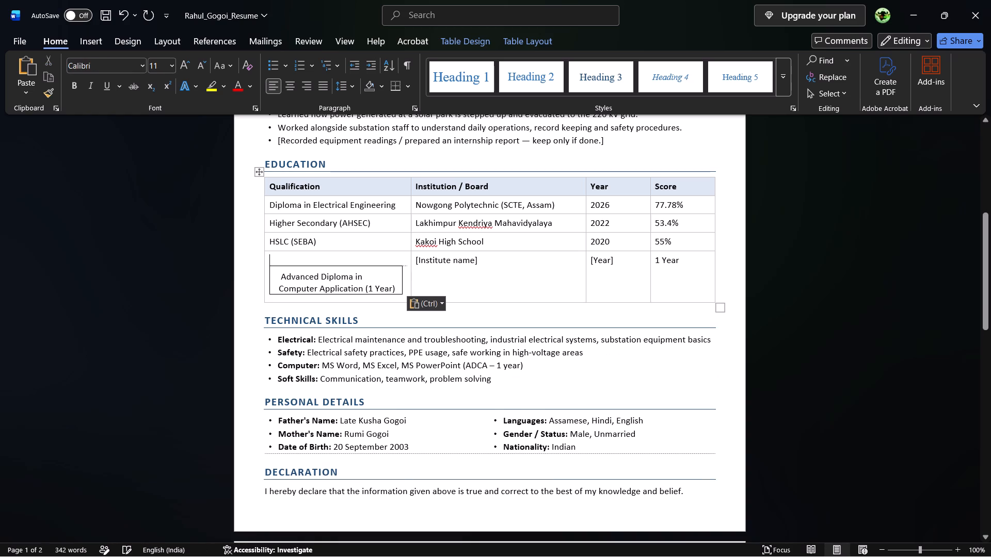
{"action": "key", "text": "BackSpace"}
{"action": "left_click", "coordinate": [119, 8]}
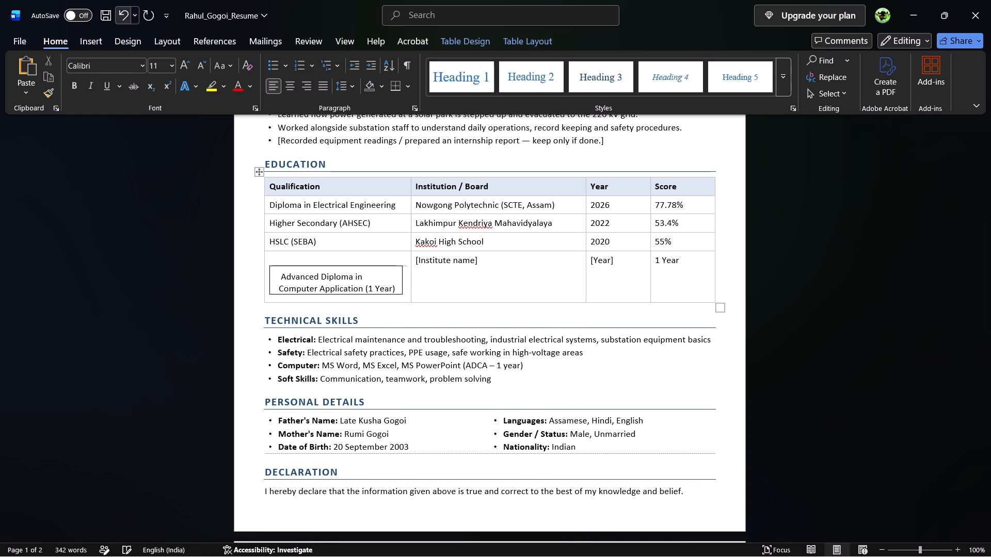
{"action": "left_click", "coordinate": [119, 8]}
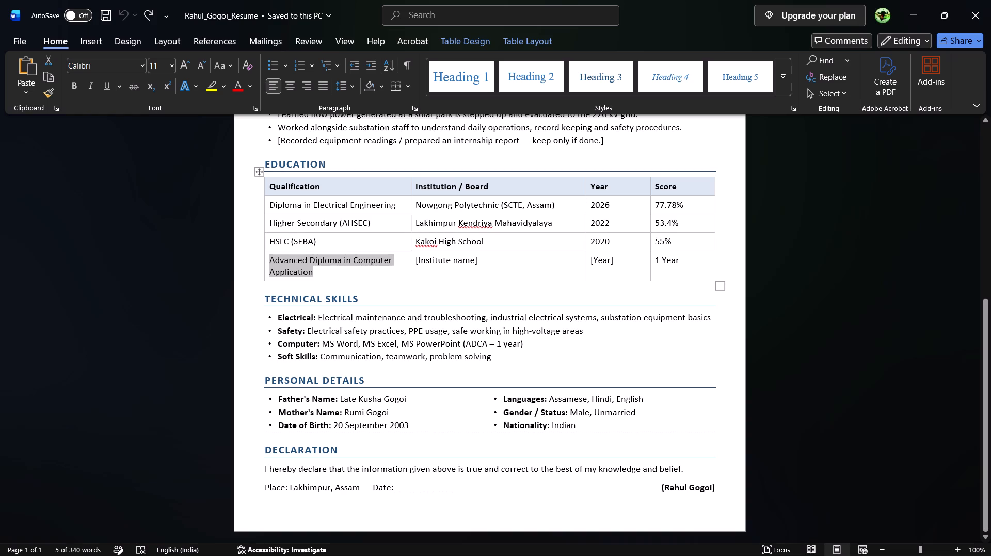
Add "(1 Year)" after "Advanced Diploma in Computer Application" in the last row of the education table.
{"action": "left_click", "coordinate": [316, 272]}
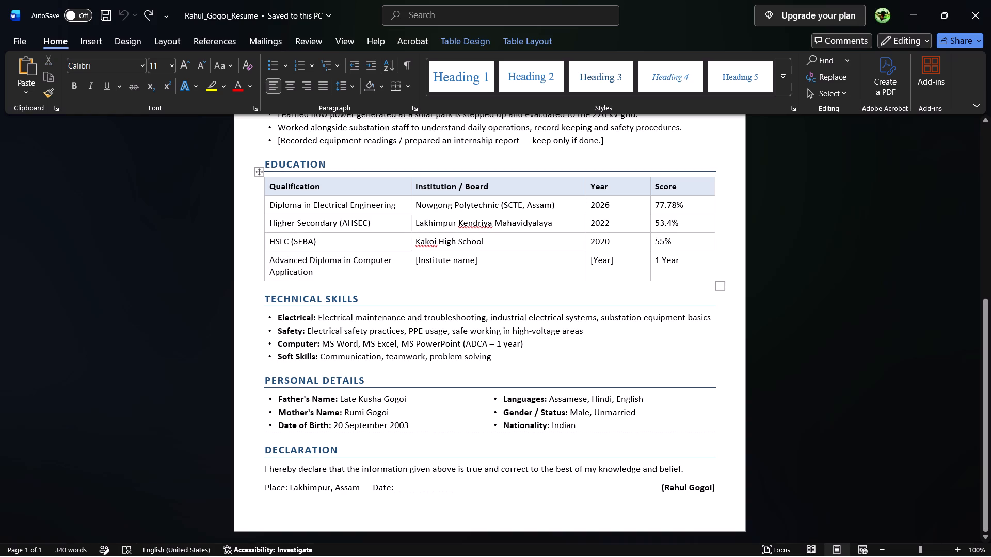
{"action": "key", "text": "space"}
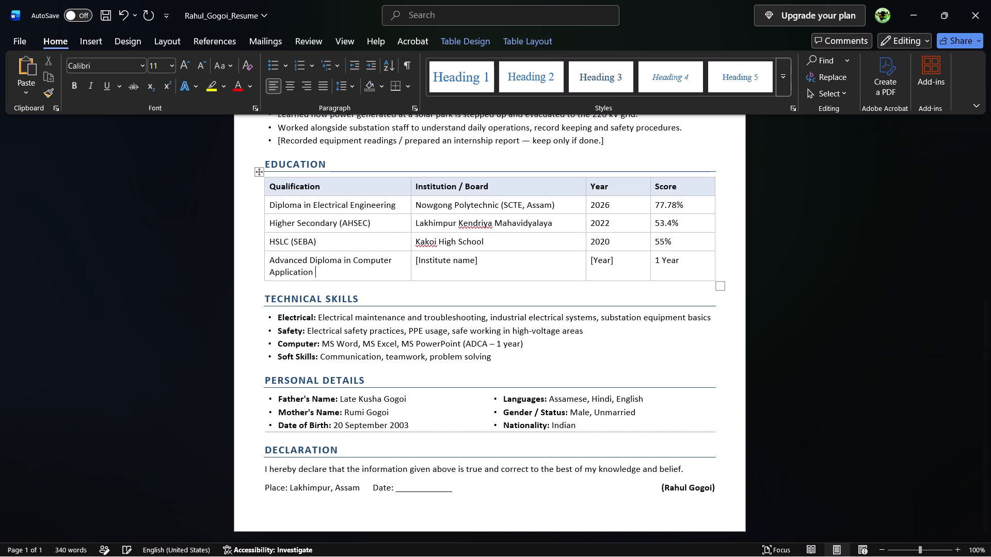
{"action": "type", "text": "()"}
{"action": "key", "text": "Left"}
{"action": "type", "text": "1 Year"}
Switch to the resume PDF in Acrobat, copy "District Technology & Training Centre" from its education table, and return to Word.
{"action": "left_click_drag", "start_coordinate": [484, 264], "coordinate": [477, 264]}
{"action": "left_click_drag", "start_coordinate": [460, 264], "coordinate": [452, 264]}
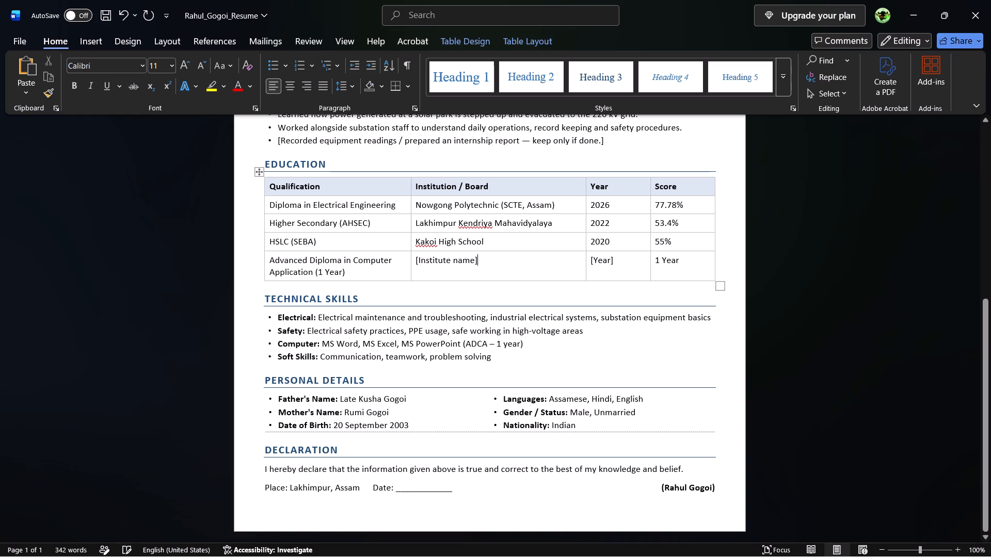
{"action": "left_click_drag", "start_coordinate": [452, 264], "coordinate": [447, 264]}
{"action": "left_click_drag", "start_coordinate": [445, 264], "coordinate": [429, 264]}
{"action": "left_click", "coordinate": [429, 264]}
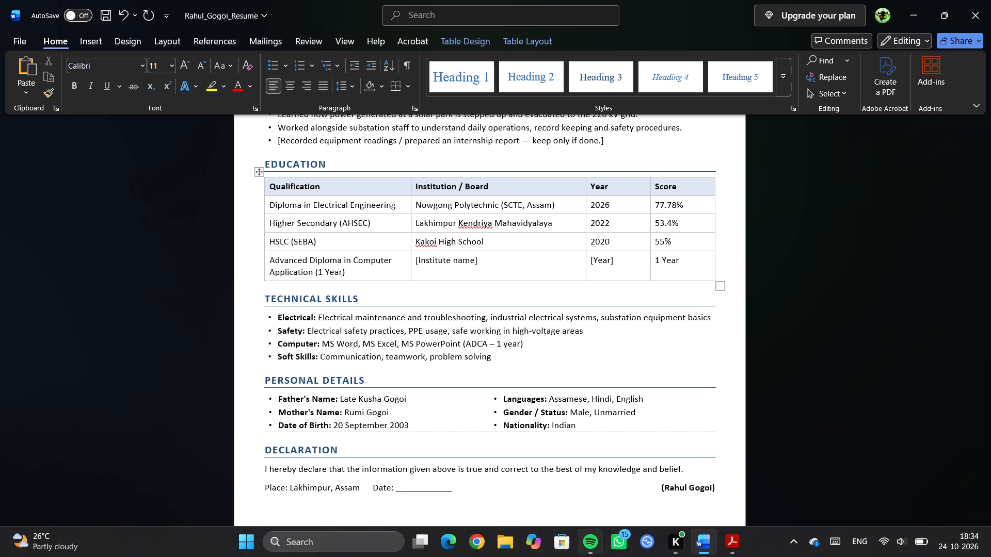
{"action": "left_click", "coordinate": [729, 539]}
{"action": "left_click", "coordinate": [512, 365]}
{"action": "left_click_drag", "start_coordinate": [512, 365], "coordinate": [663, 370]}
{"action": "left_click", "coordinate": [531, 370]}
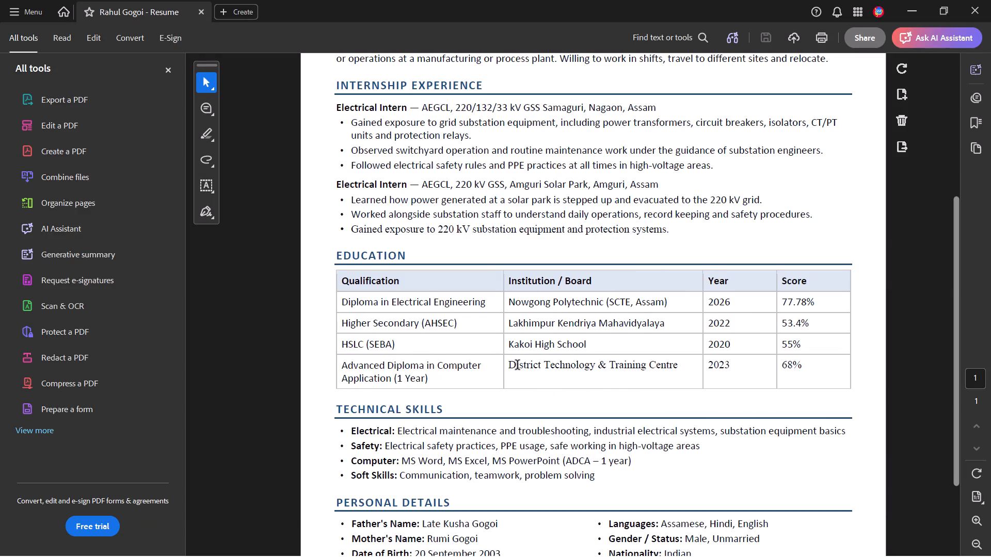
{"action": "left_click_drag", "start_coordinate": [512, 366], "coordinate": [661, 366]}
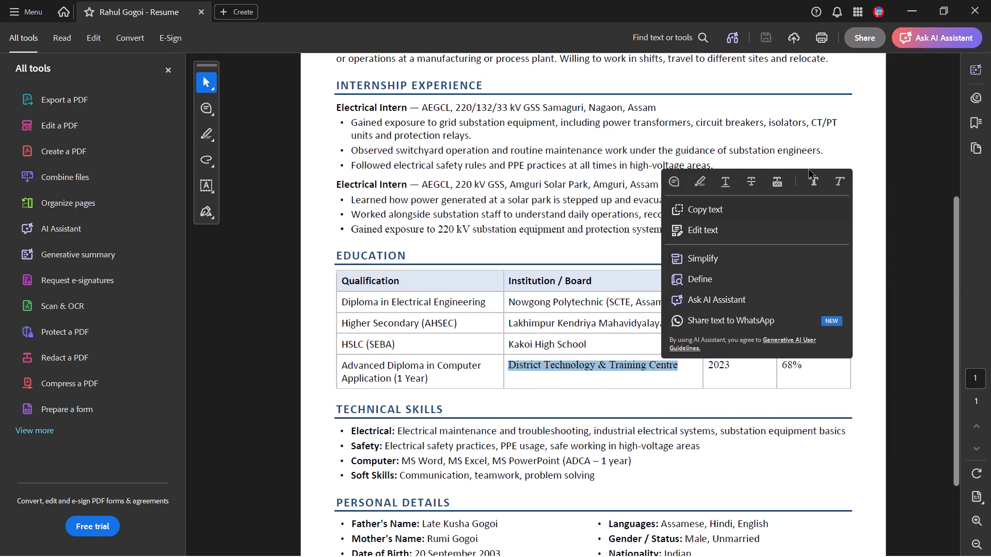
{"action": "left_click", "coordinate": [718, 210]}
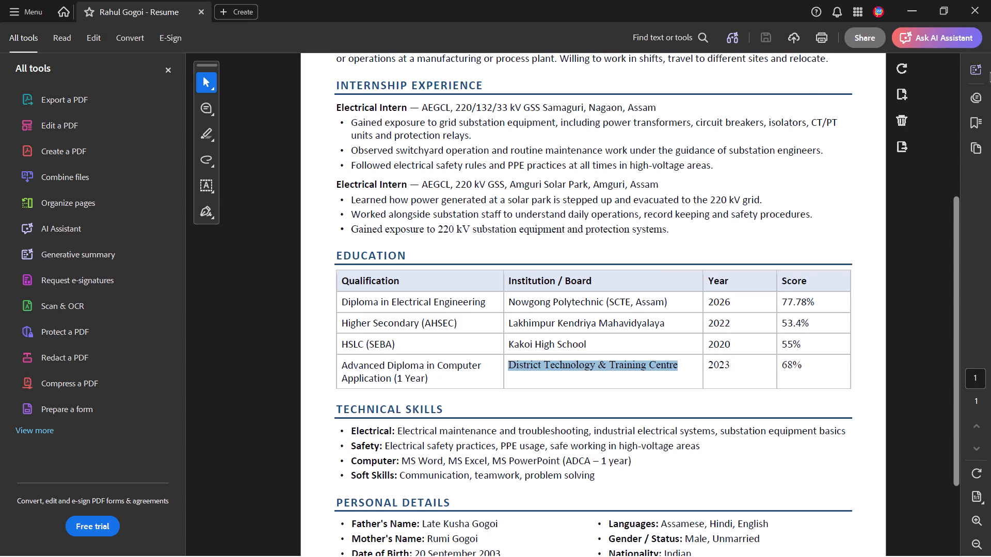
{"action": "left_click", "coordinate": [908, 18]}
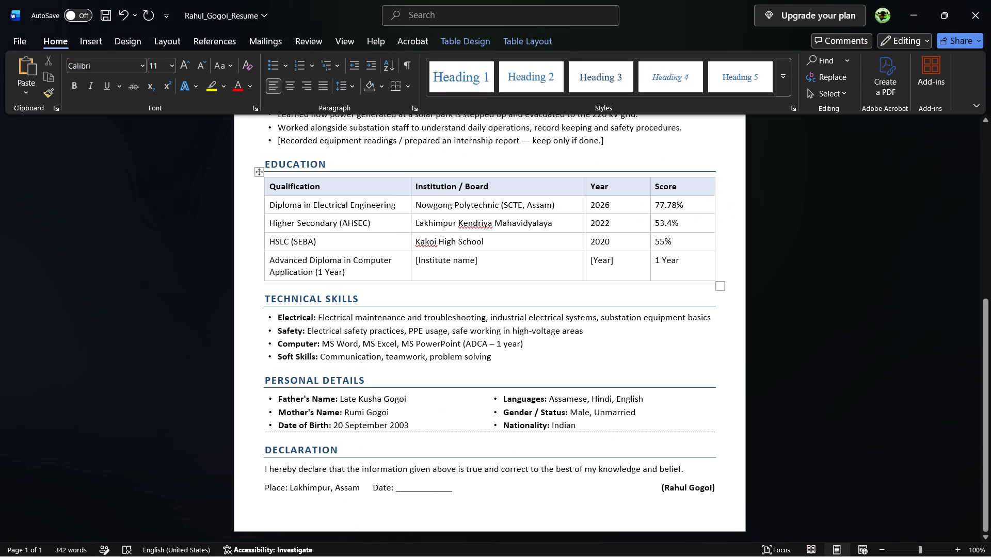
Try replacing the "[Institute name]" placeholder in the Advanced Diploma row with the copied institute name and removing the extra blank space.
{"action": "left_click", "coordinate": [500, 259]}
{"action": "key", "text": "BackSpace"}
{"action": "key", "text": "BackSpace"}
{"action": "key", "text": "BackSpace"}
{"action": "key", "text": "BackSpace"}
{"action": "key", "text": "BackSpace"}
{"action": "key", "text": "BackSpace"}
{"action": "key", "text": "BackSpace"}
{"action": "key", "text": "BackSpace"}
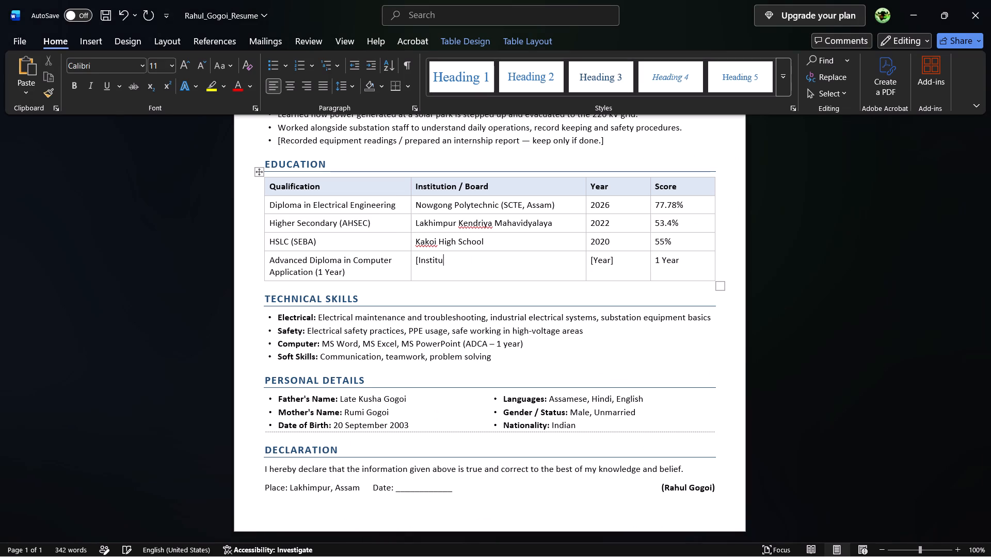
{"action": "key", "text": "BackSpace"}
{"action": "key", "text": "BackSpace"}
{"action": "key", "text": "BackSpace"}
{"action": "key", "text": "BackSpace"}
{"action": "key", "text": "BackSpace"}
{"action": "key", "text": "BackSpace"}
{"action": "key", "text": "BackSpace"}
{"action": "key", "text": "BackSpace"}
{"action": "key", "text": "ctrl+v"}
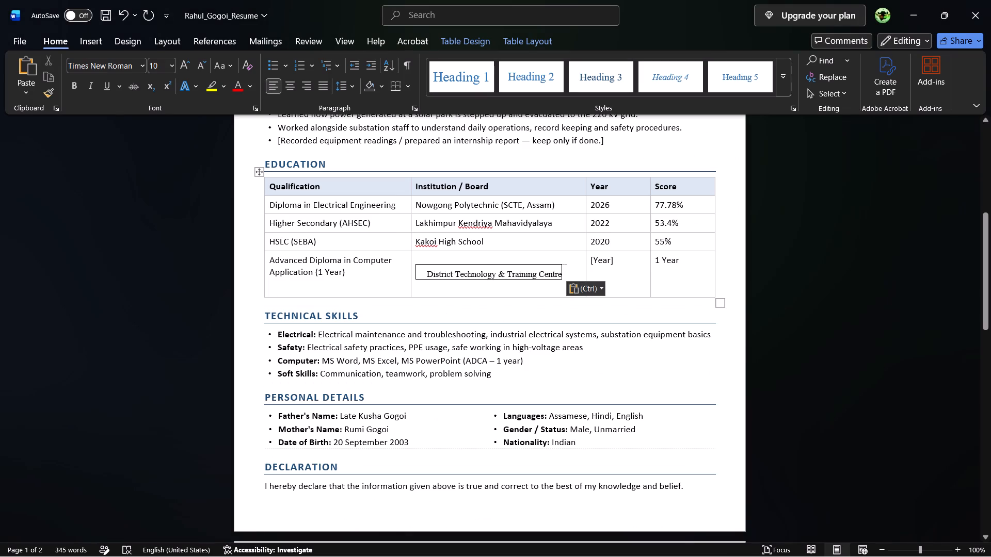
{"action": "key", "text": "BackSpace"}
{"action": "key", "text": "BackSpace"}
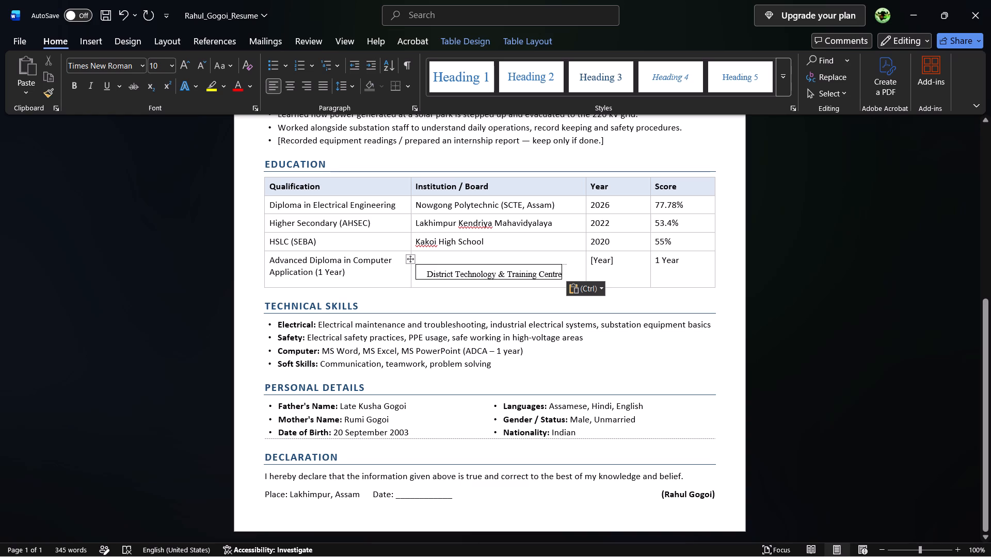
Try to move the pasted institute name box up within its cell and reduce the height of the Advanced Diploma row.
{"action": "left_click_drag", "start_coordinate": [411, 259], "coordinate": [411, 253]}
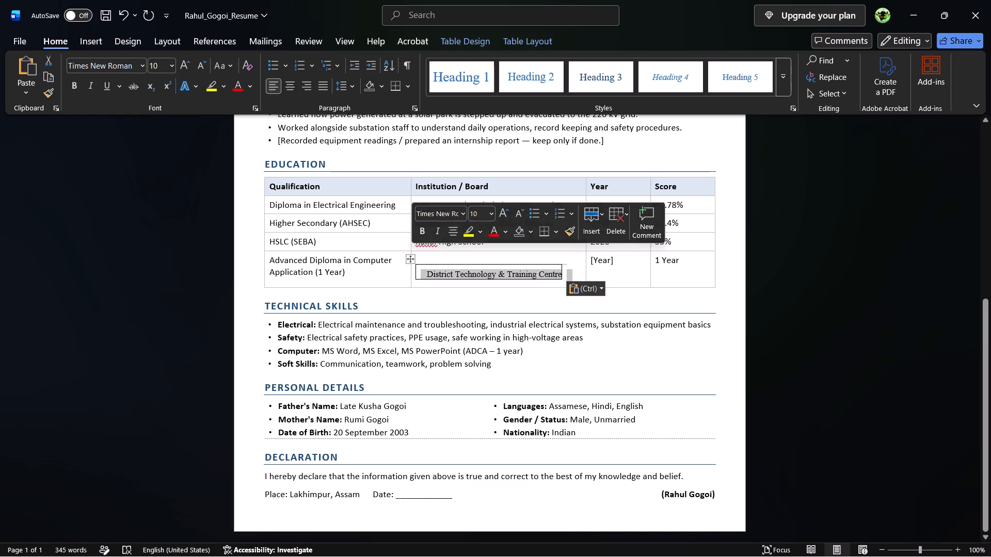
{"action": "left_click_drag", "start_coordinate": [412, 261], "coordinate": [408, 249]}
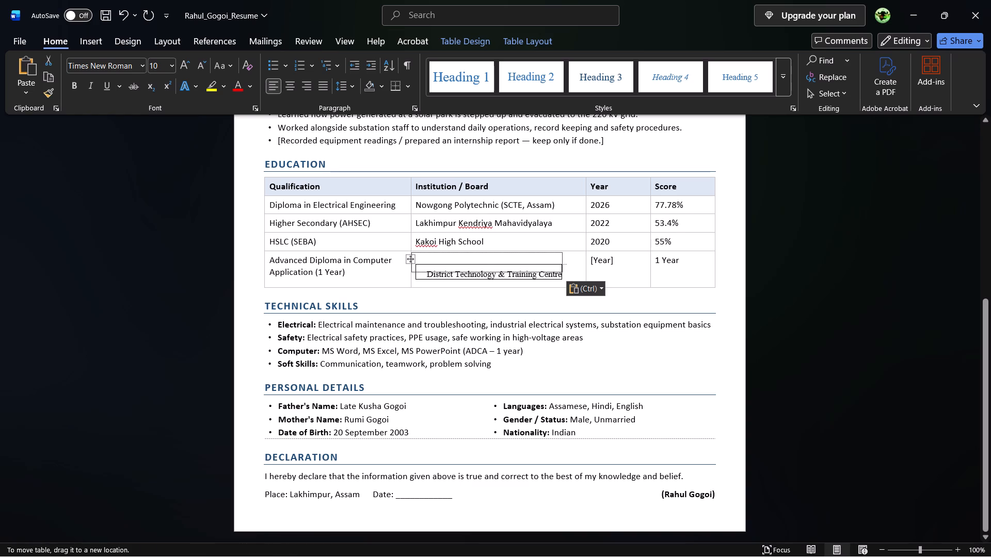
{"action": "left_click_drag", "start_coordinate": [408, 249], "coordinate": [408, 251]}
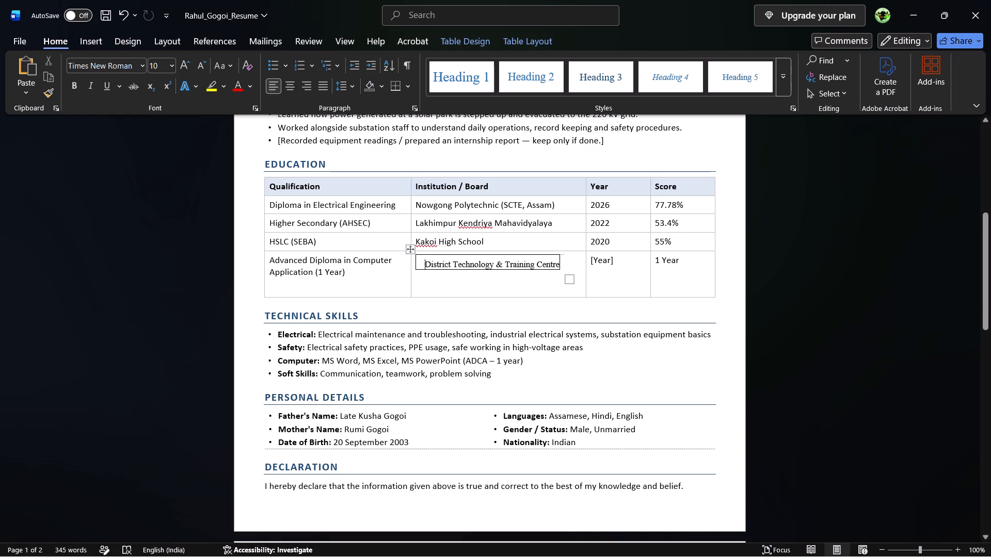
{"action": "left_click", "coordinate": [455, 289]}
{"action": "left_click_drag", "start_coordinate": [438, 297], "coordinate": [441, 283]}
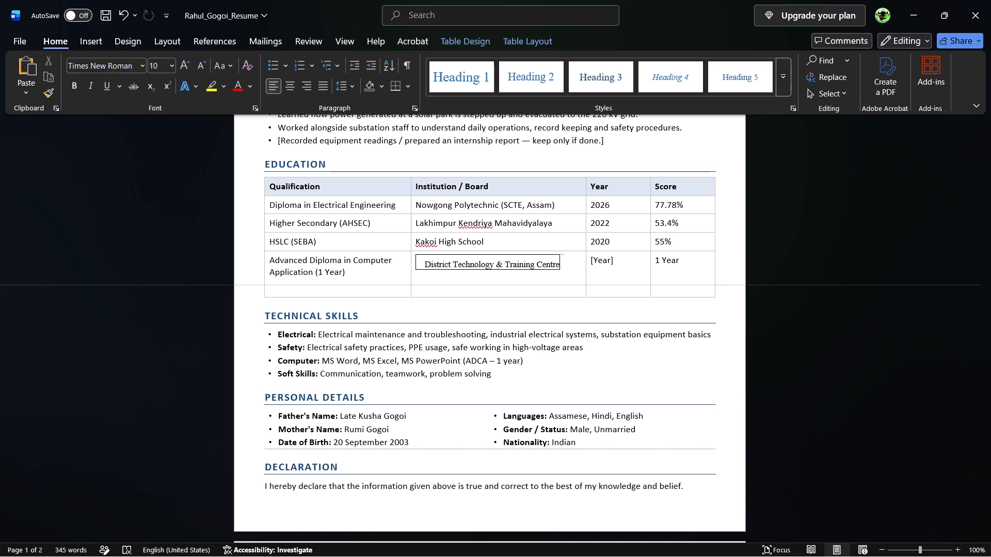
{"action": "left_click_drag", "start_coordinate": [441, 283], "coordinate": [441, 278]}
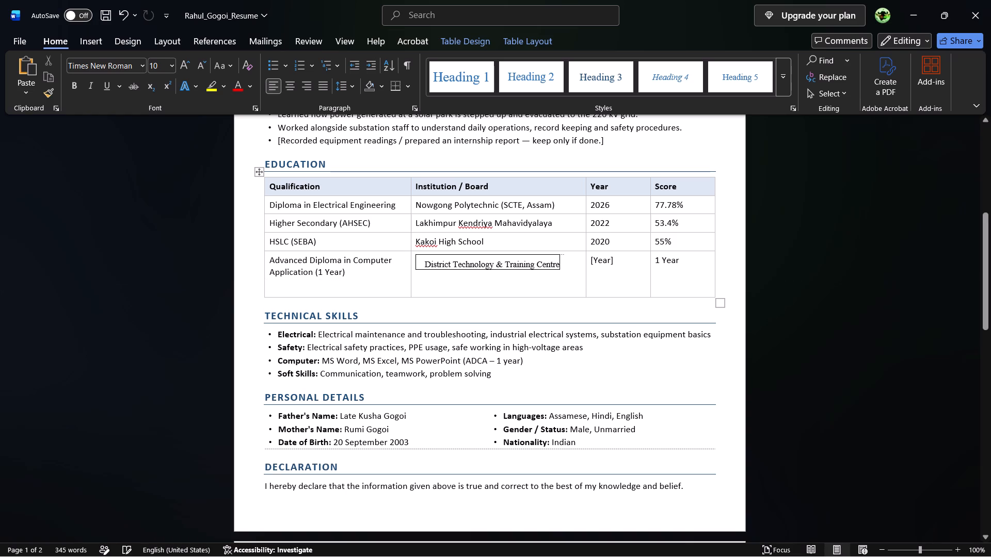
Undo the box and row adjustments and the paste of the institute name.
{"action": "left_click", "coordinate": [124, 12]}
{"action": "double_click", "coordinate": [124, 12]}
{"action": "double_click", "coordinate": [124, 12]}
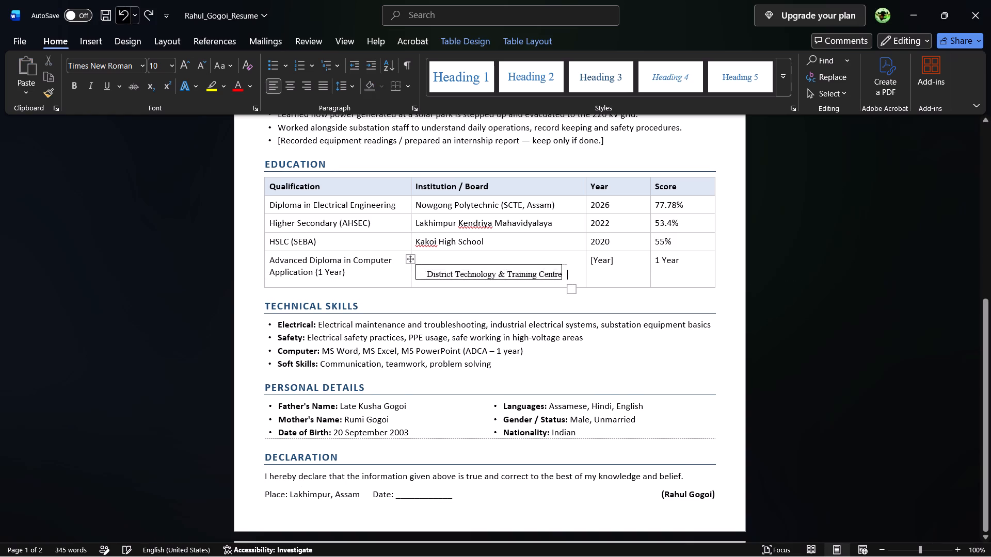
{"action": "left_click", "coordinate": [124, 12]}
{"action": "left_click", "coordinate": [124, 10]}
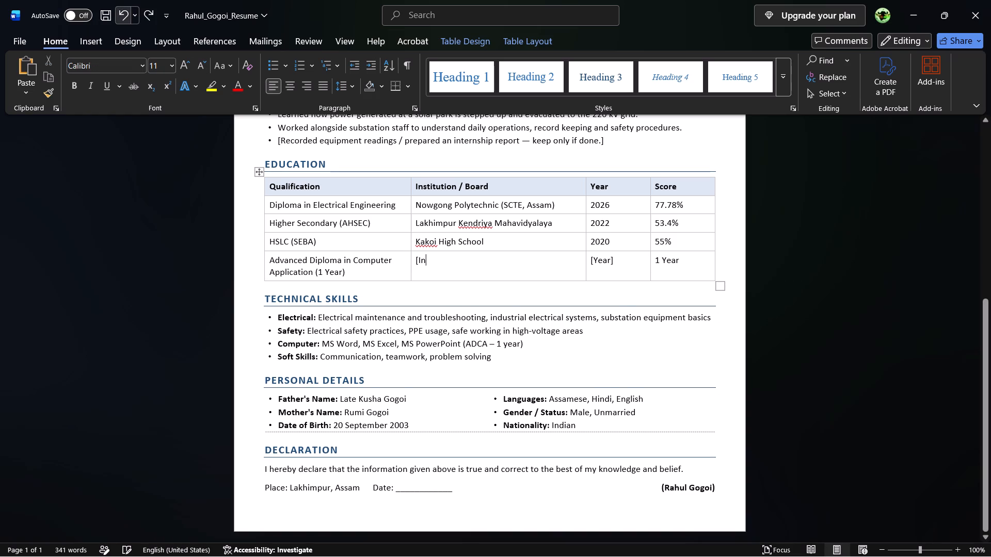
Replace the remaining placeholder text in the Advanced Diploma row's institution cell with "District Technology & Training Centre".
{"action": "key", "text": "BackSpace"}
{"action": "key", "text": "BackSpace"}
{"action": "key", "text": "BackSpace"}
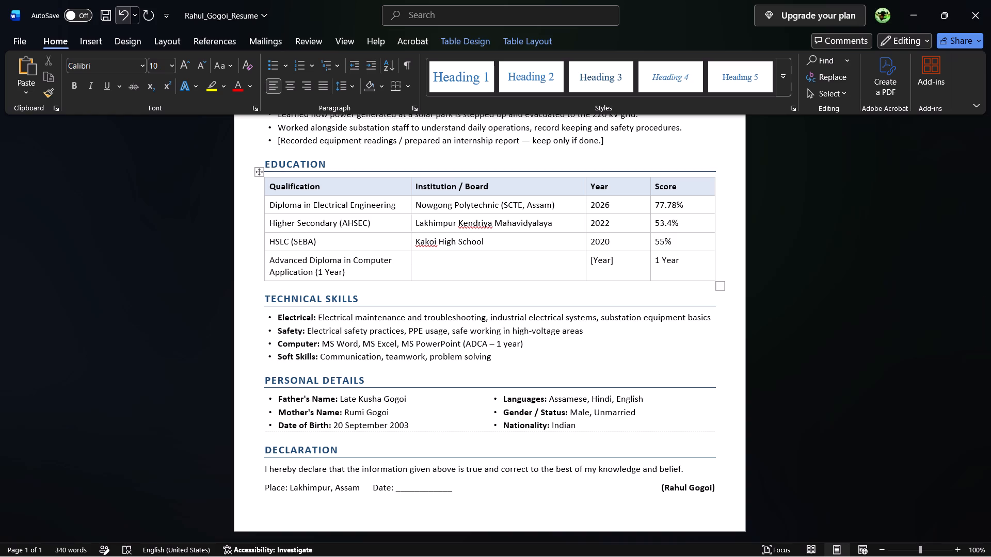
{"action": "key", "text": "shift+d"}
{"action": "type", "text": "istr"}
{"action": "type", "text": "ict"}
{"action": "key", "text": "space"}
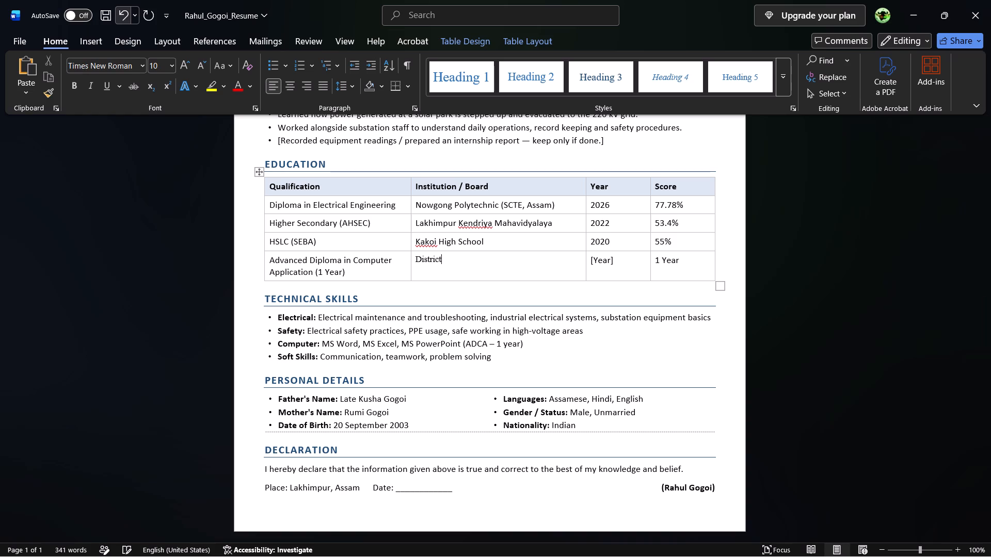
{"action": "type", "text": "Technology"}
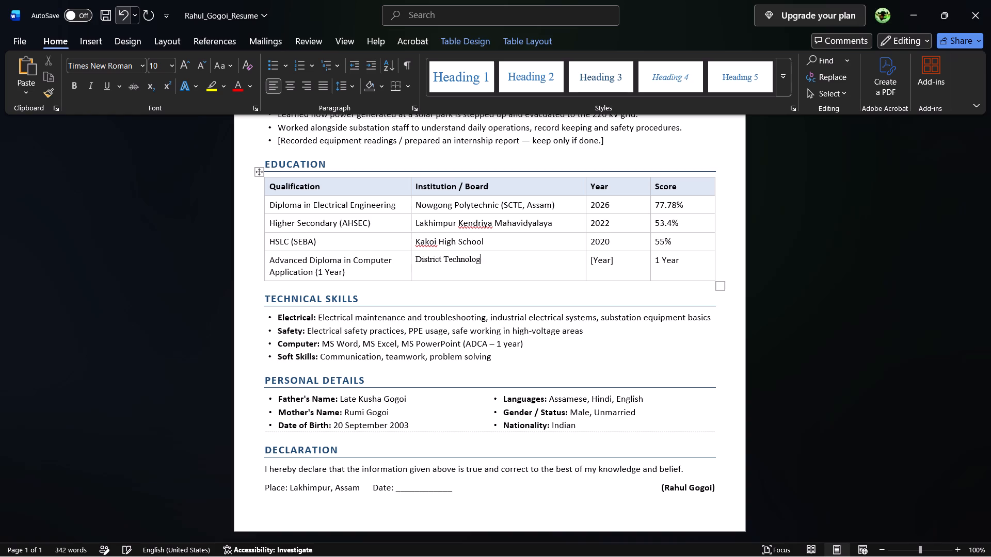
{"action": "key", "text": "space"}
{"action": "type", "text": "&"}
{"action": "key", "text": "space"}
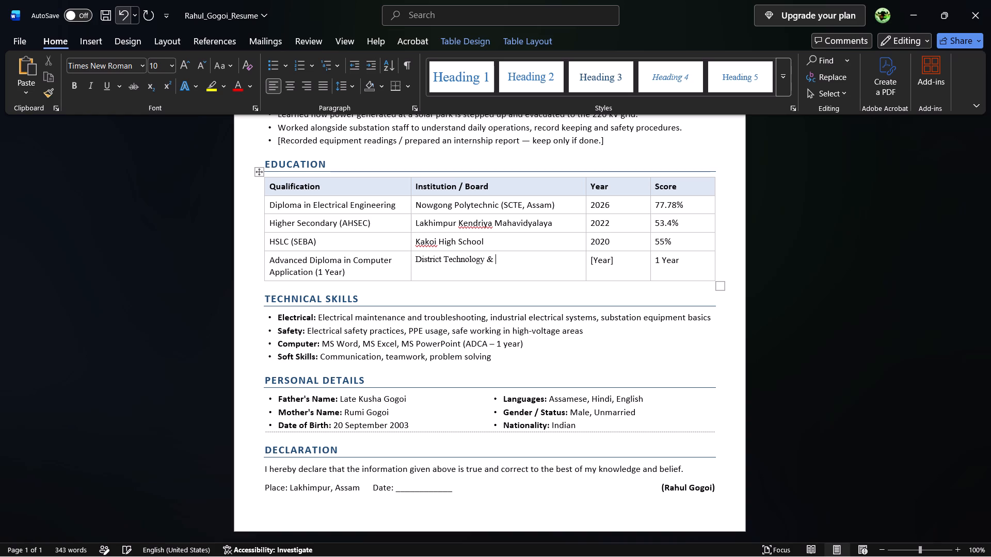
{"action": "type", "text": "Training"}
{"action": "key", "text": "space"}
{"action": "type", "text": "Centre"}
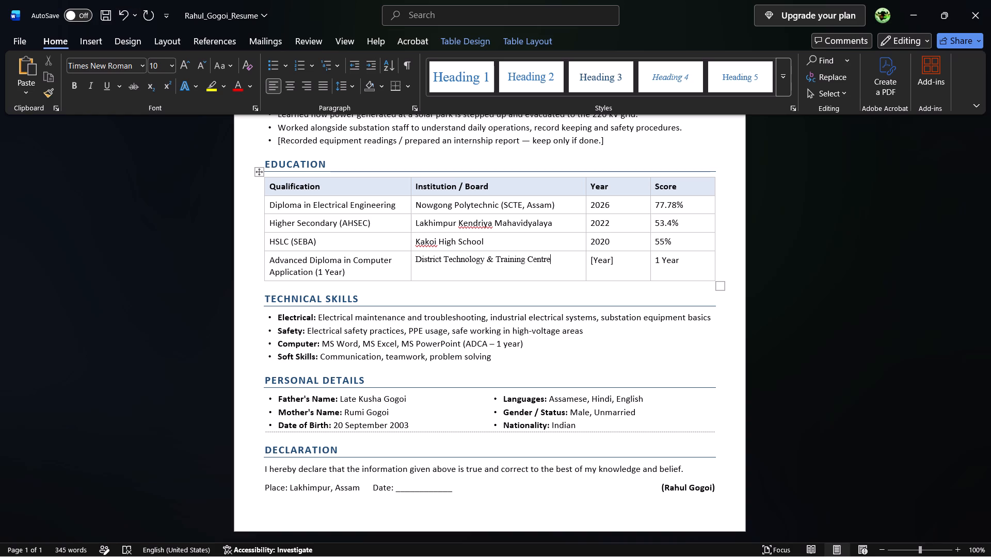
Check the Advanced Diploma row in the resume PDF and replace the "[Year]" placeholder in Word with 2023.
{"action": "left_click", "coordinate": [730, 543]}
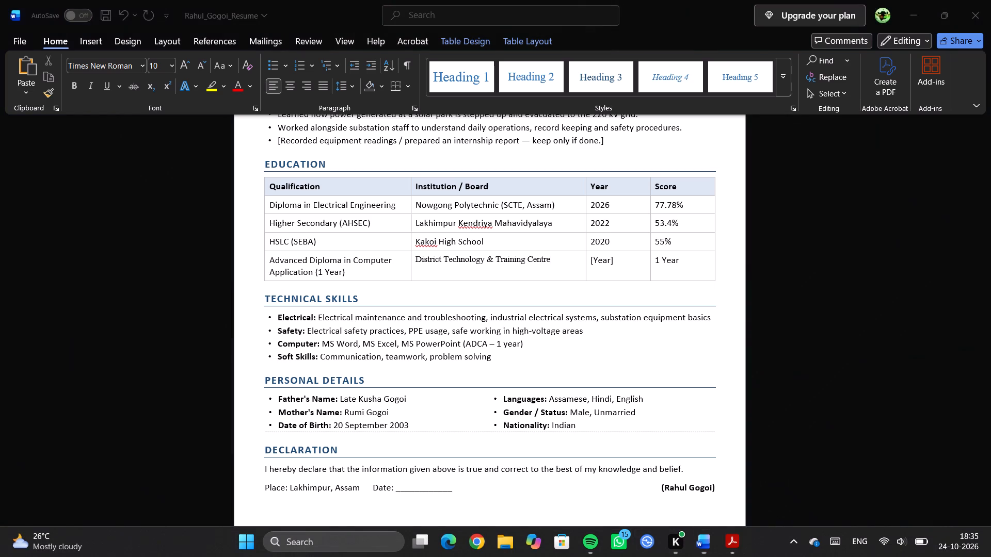
{"action": "left_click", "coordinate": [727, 544]}
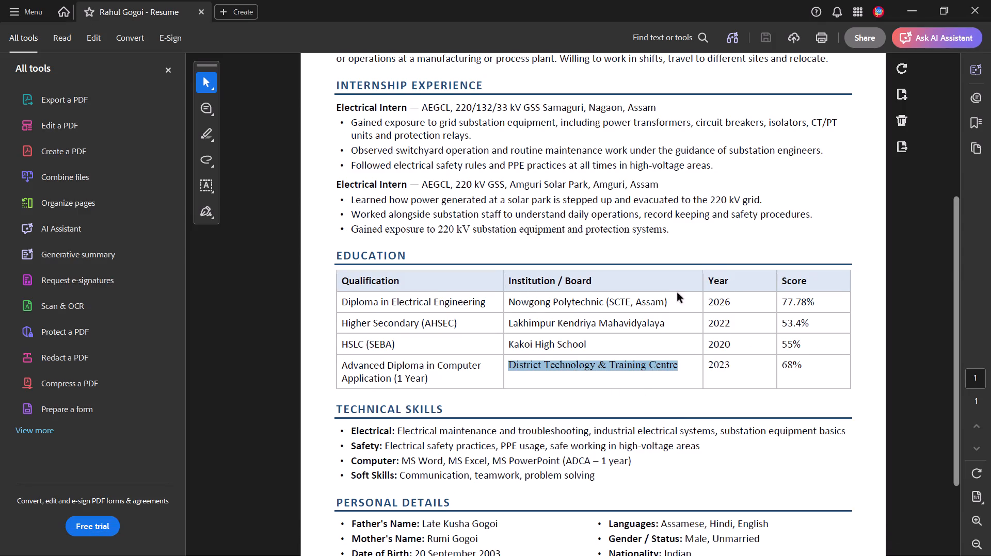
{"action": "left_click", "coordinate": [917, 1]}
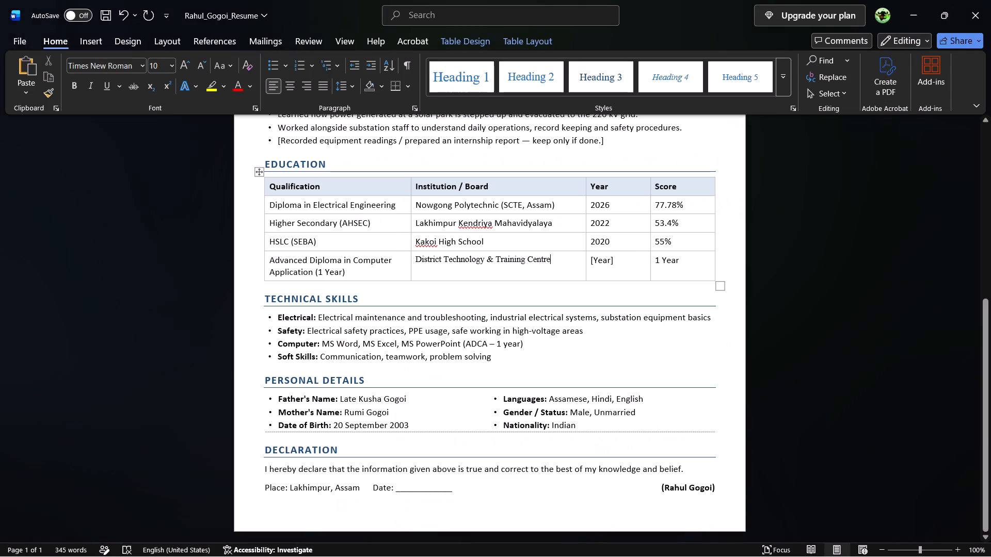
{"action": "left_click", "coordinate": [635, 265]}
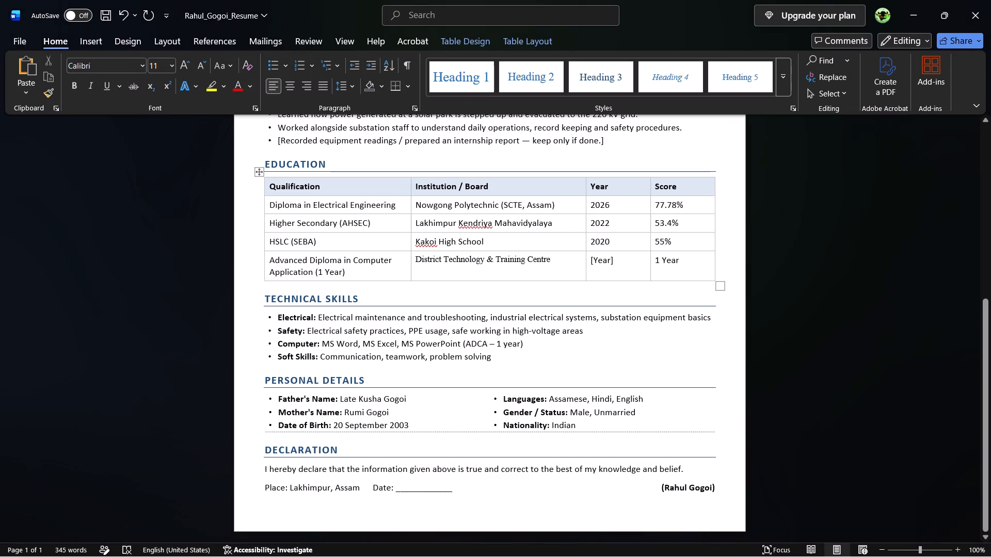
{"action": "key", "text": "BackSpace"}
{"action": "key", "text": "BackSpace"}
{"action": "key", "text": "BackSpace"}
{"action": "key", "text": "BackSpace"}
{"action": "key", "text": "BackSpace"}
{"action": "key", "text": "BackSpace"}
{"action": "type", "text": "2023"}
Check the Advanced Diploma row's score in the resume PDF and replace "1 Year" in the Word table's Score column with 68%.
{"action": "left_click", "coordinate": [691, 255]}
{"action": "key", "text": "BackSpace"}
{"action": "key", "text": "BackSpace"}
{"action": "key", "text": "BackSpace"}
{"action": "key", "text": "BackSpace"}
{"action": "key", "text": "BackSpace"}
{"action": "key", "text": "BackSpace"}
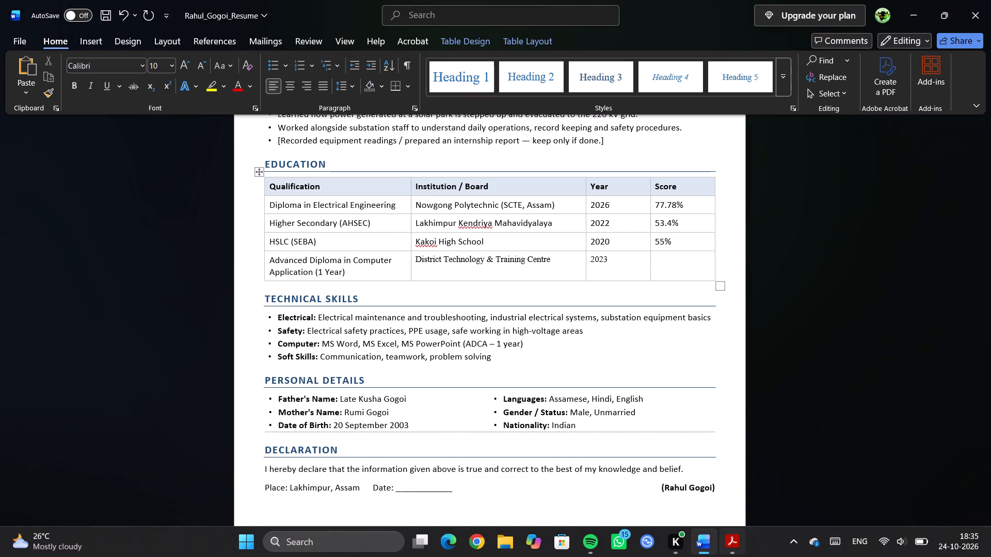
{"action": "left_click", "coordinate": [741, 550]}
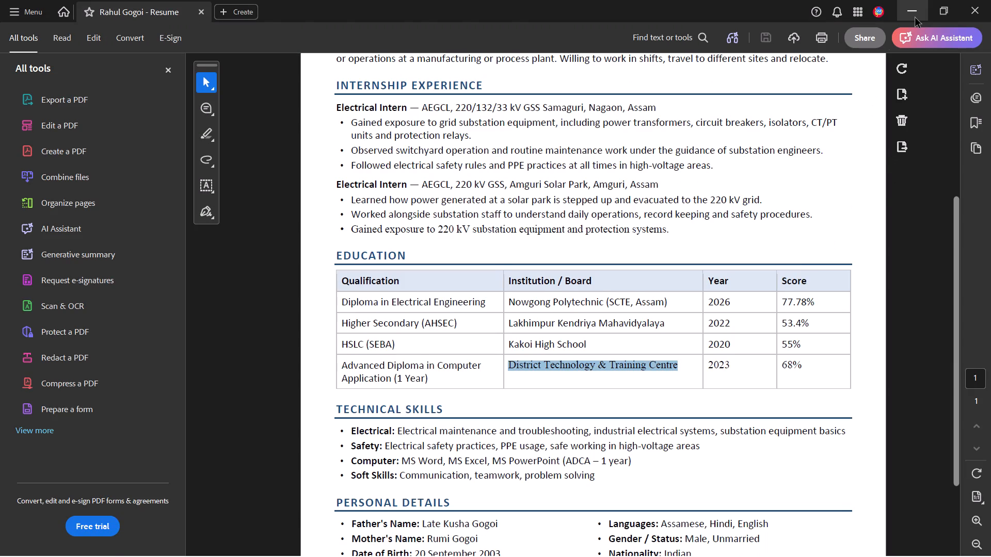
{"action": "left_click", "coordinate": [915, 18]}
{"action": "type", "text": "68"}
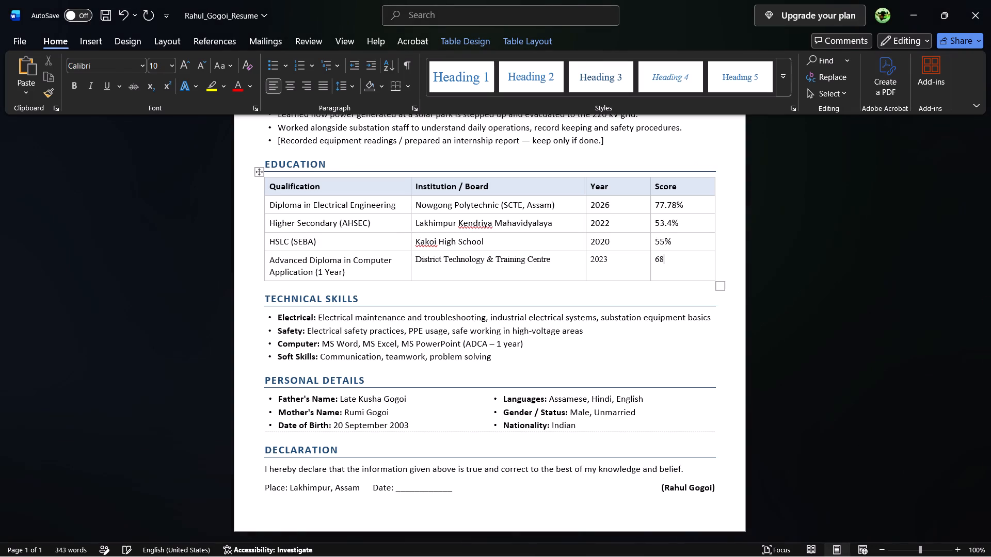
{"action": "key", "text": "shift+percent"}
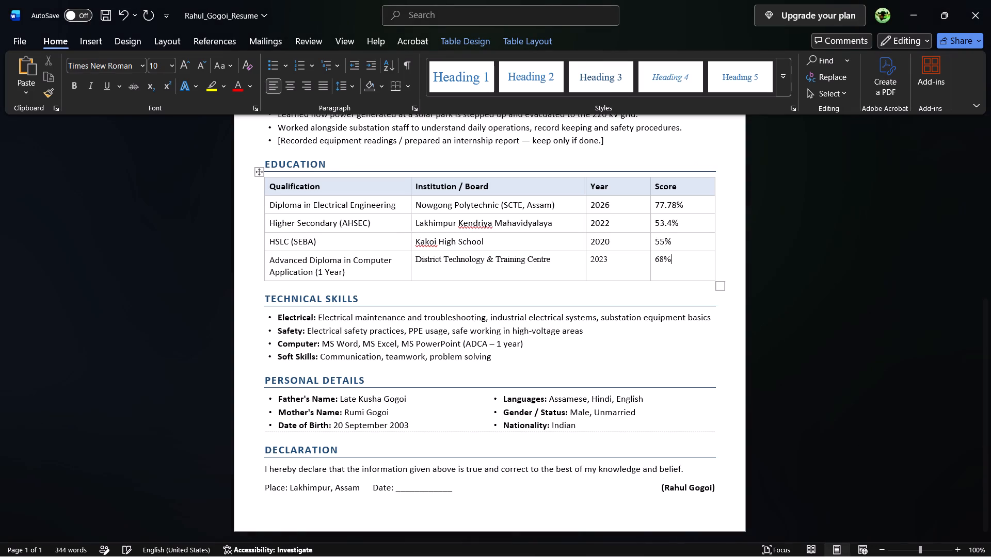
Set the font size of "District Technology & Training Centre" in the Advanced Diploma row to 11.
{"action": "left_click", "coordinate": [419, 260]}
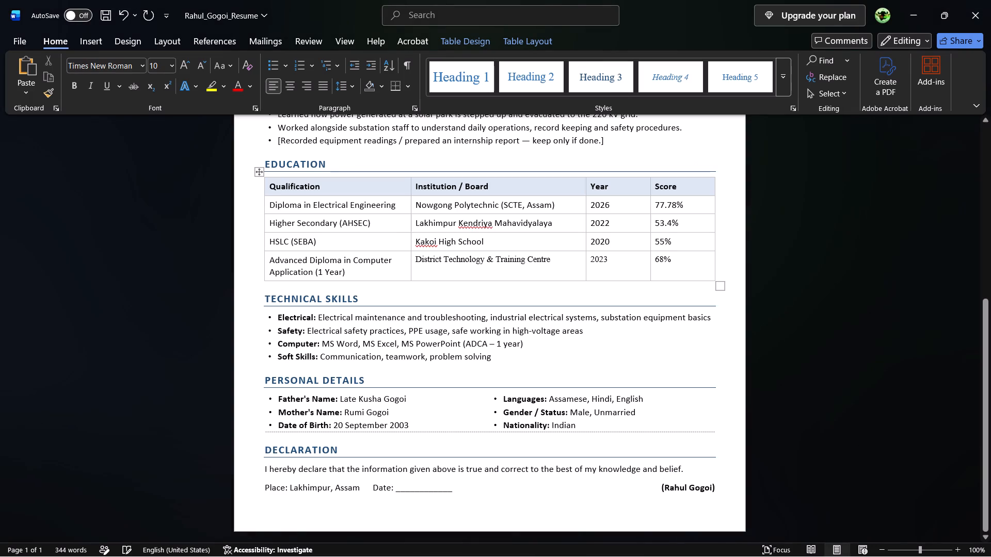
{"action": "left_click", "coordinate": [433, 241]}
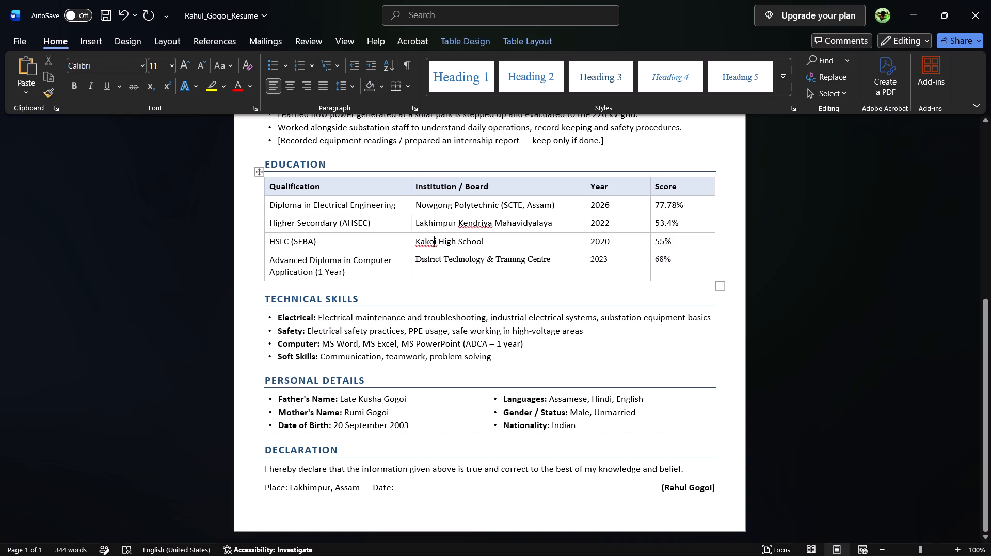
{"action": "left_click", "coordinate": [434, 263]}
{"action": "left_click_drag", "start_coordinate": [417, 260], "coordinate": [554, 265]}
{"action": "left_click", "coordinate": [172, 68]}
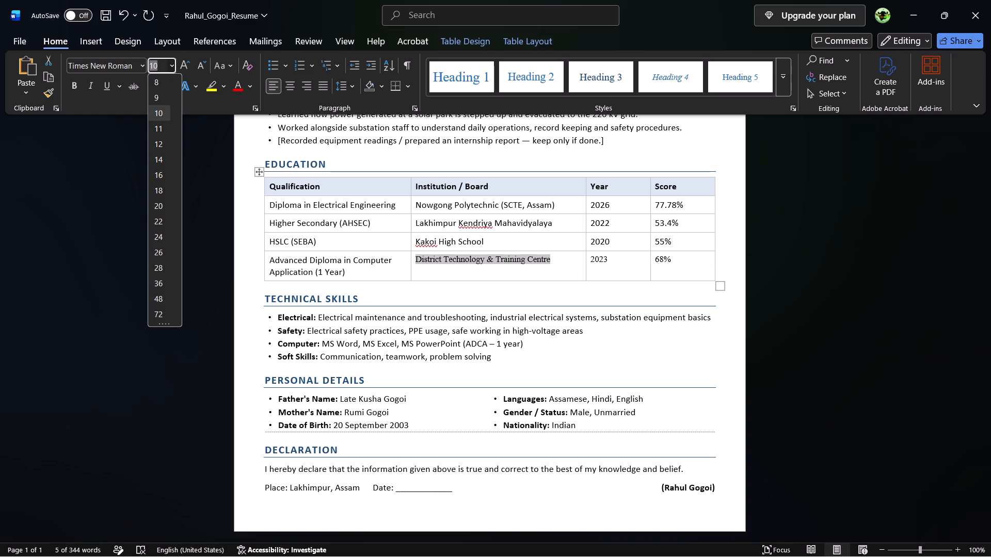
{"action": "left_click", "coordinate": [168, 128]}
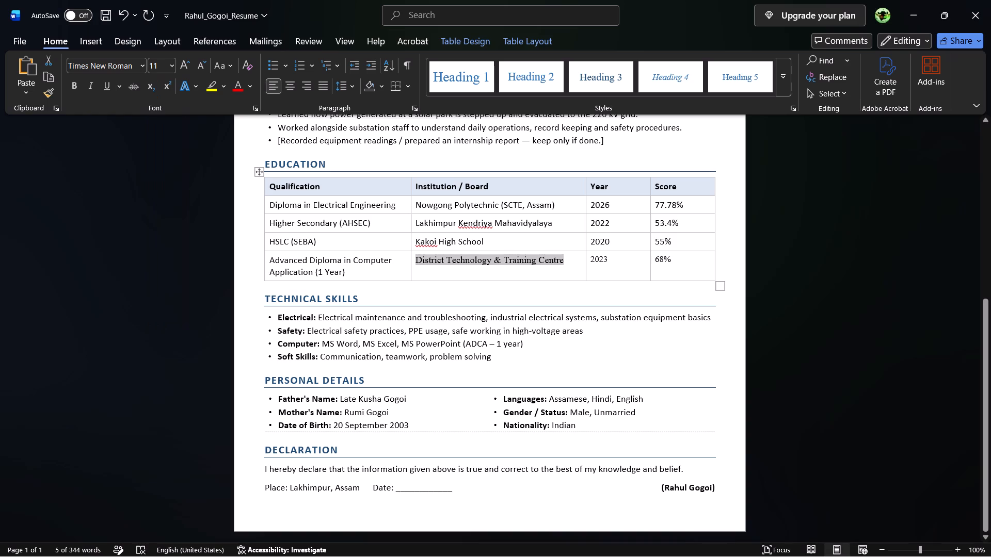
{"action": "left_click", "coordinate": [395, 265]}
{"action": "left_click", "coordinate": [318, 261]}
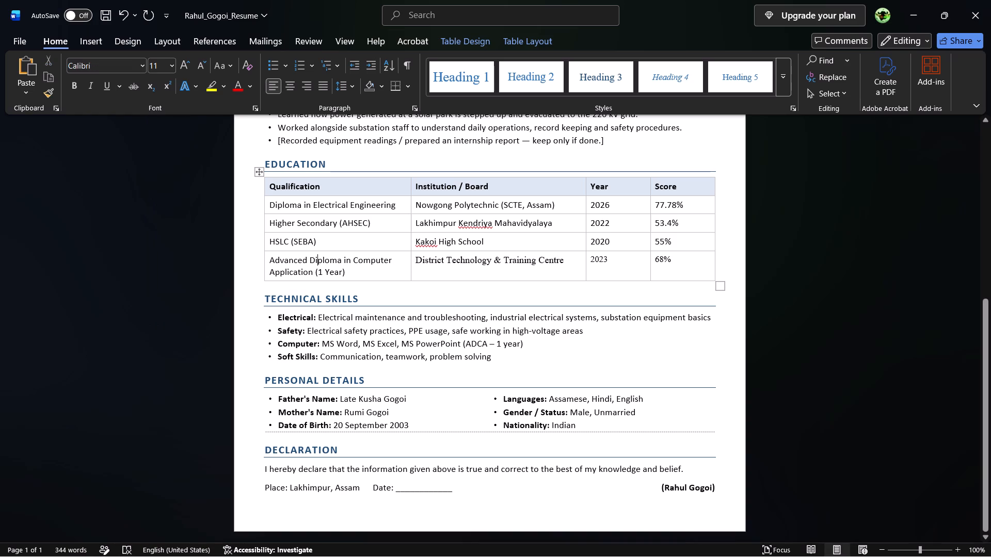
Set the font size of the year 2023 in the Advanced Diploma row to 11.
{"action": "left_click", "coordinate": [600, 263]}
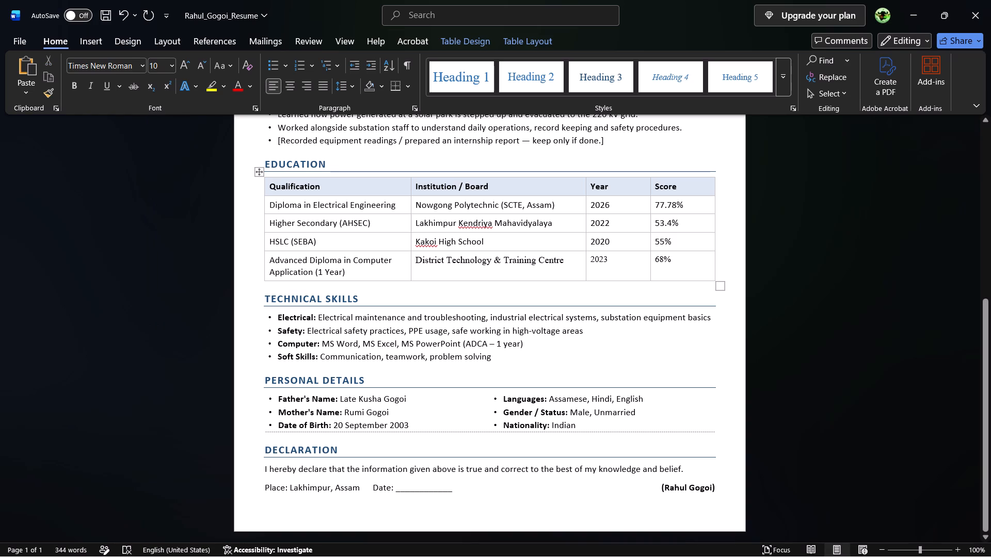
{"action": "left_click_drag", "start_coordinate": [593, 258], "coordinate": [603, 260]}
{"action": "left_click", "coordinate": [593, 259]}
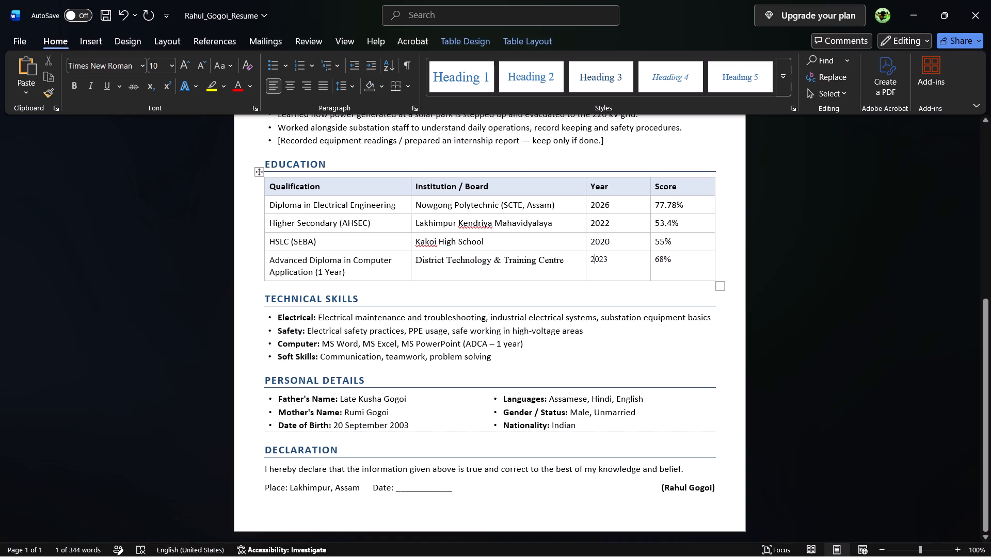
{"action": "left_click", "coordinate": [590, 258]}
{"action": "left_click_drag", "start_coordinate": [592, 259], "coordinate": [608, 259]}
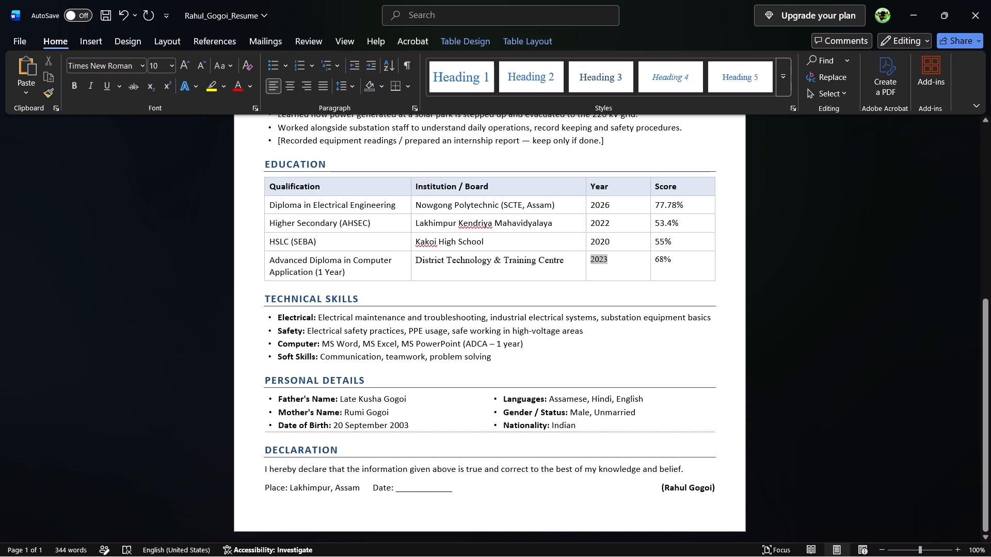
{"action": "left_click_drag", "start_coordinate": [608, 259], "coordinate": [613, 259]}
{"action": "left_click", "coordinate": [691, 225]}
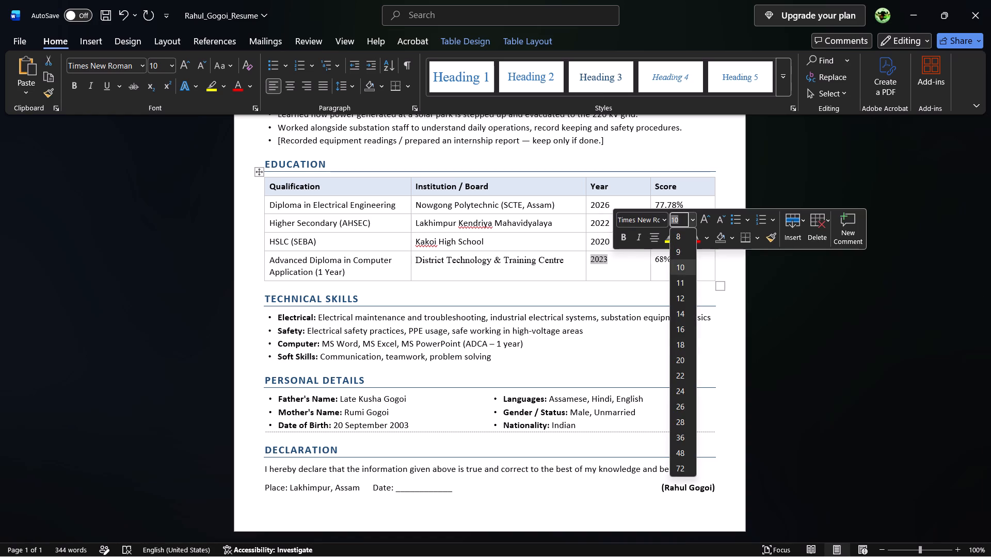
{"action": "left_click", "coordinate": [685, 278]}
Set the font size of the 68% score in the Advanced Diploma row to 11.
{"action": "left_click", "coordinate": [665, 266]}
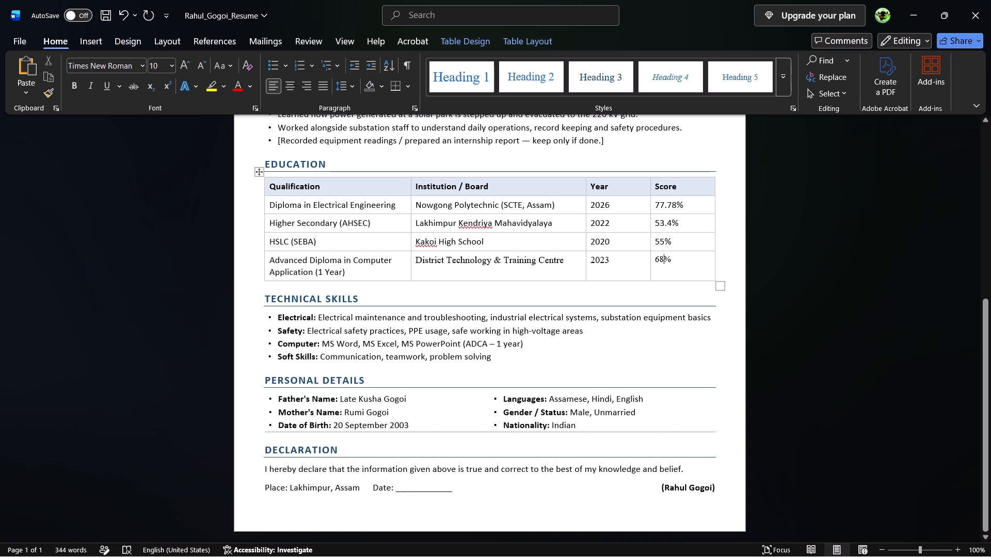
{"action": "left_click", "coordinate": [656, 262]}
{"action": "left_click_drag", "start_coordinate": [656, 257], "coordinate": [675, 263]}
{"action": "left_click", "coordinate": [754, 225]}
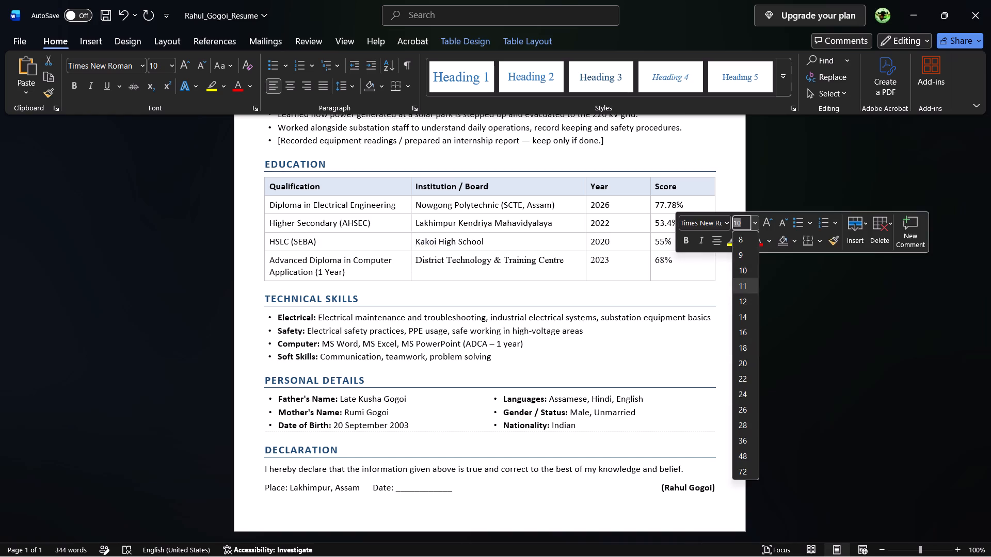
{"action": "left_click", "coordinate": [747, 278]}
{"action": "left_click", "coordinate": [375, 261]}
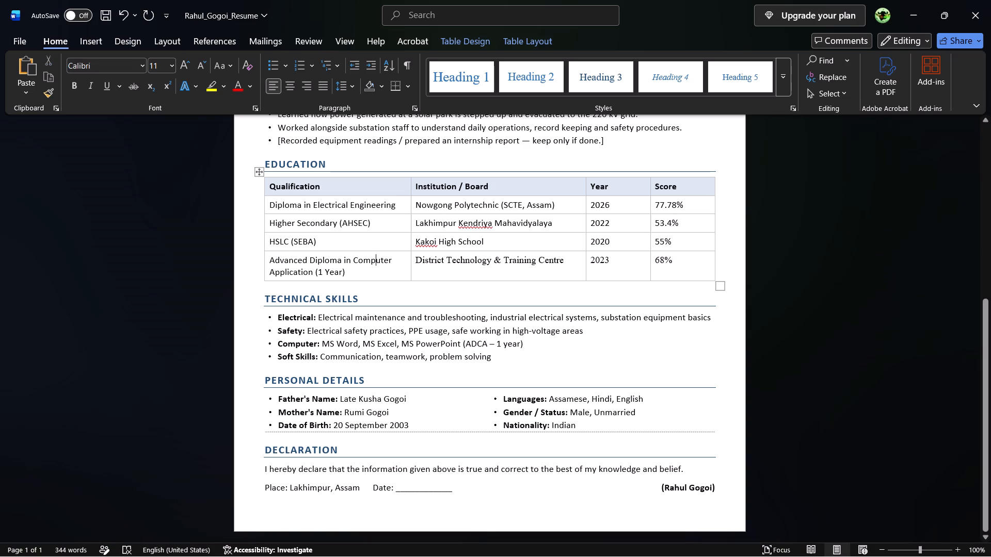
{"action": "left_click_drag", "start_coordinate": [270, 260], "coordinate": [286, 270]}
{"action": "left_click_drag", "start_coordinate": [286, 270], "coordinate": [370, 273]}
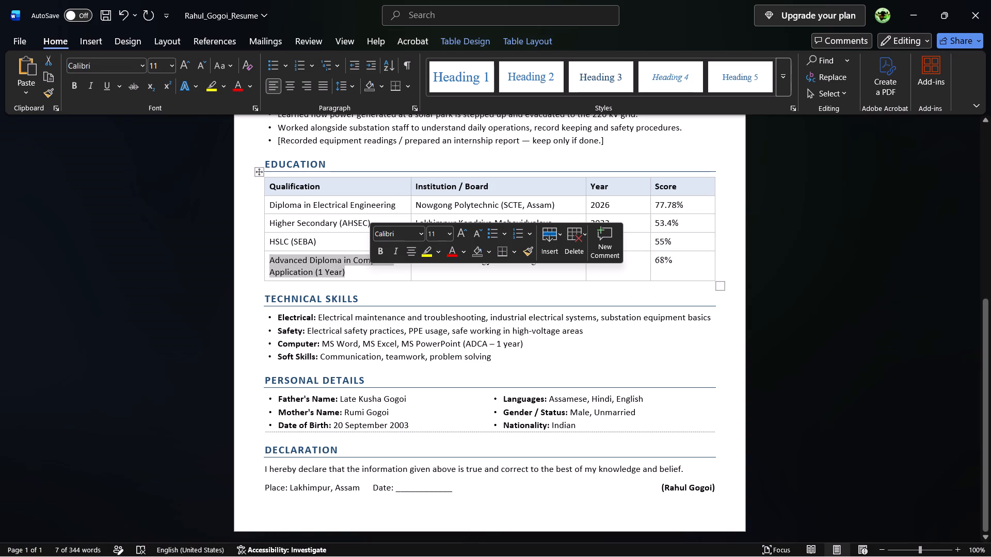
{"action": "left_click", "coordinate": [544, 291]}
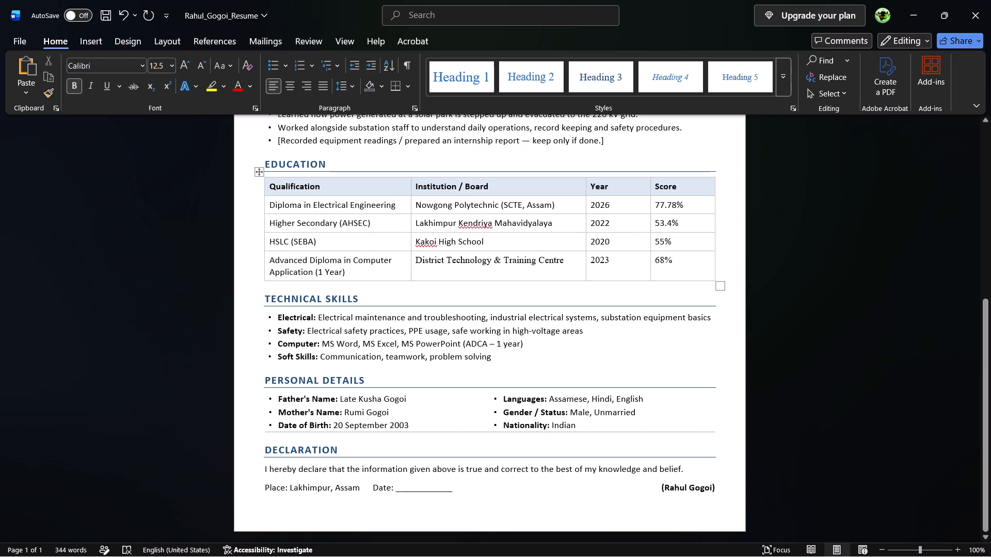
Replace the blank line after "Date:" in the Declaration section with 24/10/2026.
{"action": "left_click", "coordinate": [462, 492]}
{"action": "key", "text": "BackSpace"}
{"action": "key", "text": "BackSpace"}
{"action": "key", "text": "BackSpace"}
{"action": "key", "text": "BackSpace"}
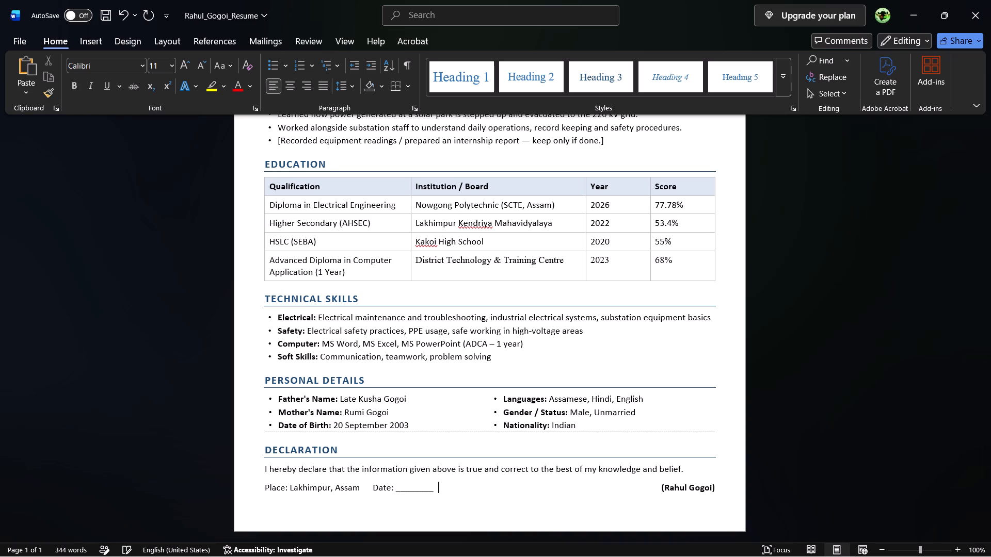
{"action": "key", "text": "BackSpace"}
{"action": "key", "text": "BackSpace"}
{"action": "key", "text": "BackSpace"}
{"action": "key", "text": "BackSpace"}
{"action": "key", "text": "BackSpace"}
{"action": "key", "text": "BackSpace"}
{"action": "key", "text": "BackSpace"}
{"action": "key", "text": "BackSpace"}
{"action": "type", "text": "24/"}
{"action": "type", "text": "10/2026"}
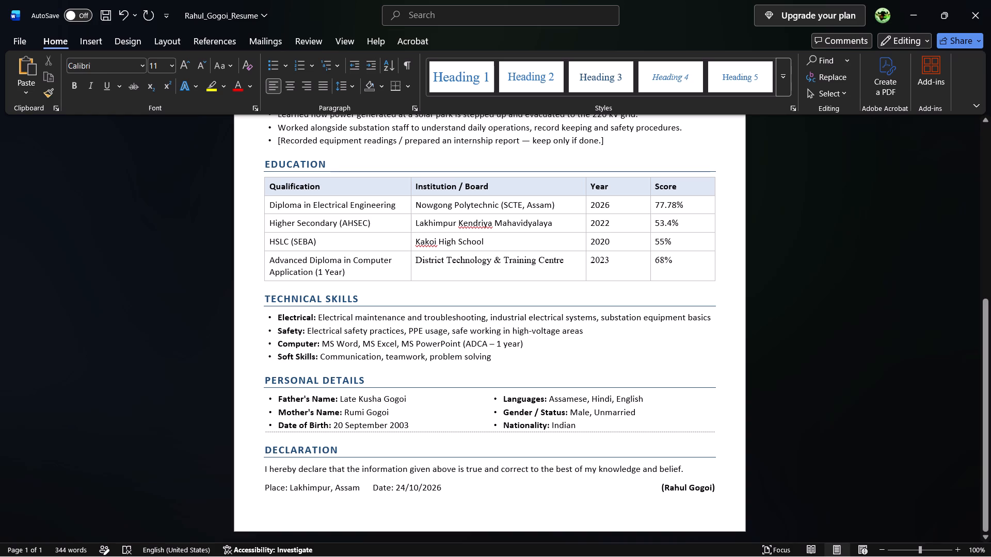
Underline the date 24/10/2026 in the Declaration section.
{"action": "left_click_drag", "start_coordinate": [397, 485], "coordinate": [460, 502]}
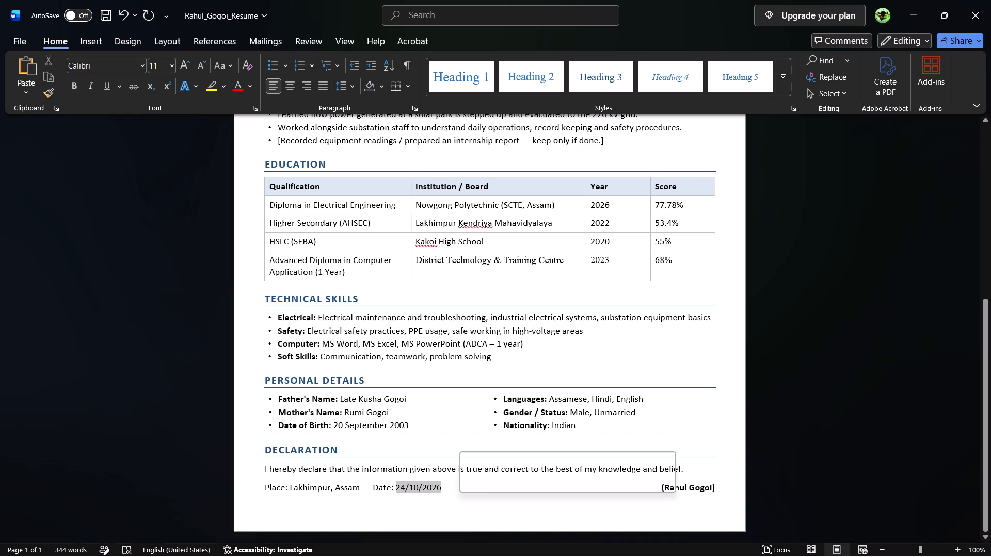
{"action": "left_click", "coordinate": [496, 481]}
{"action": "left_click", "coordinate": [391, 512]}
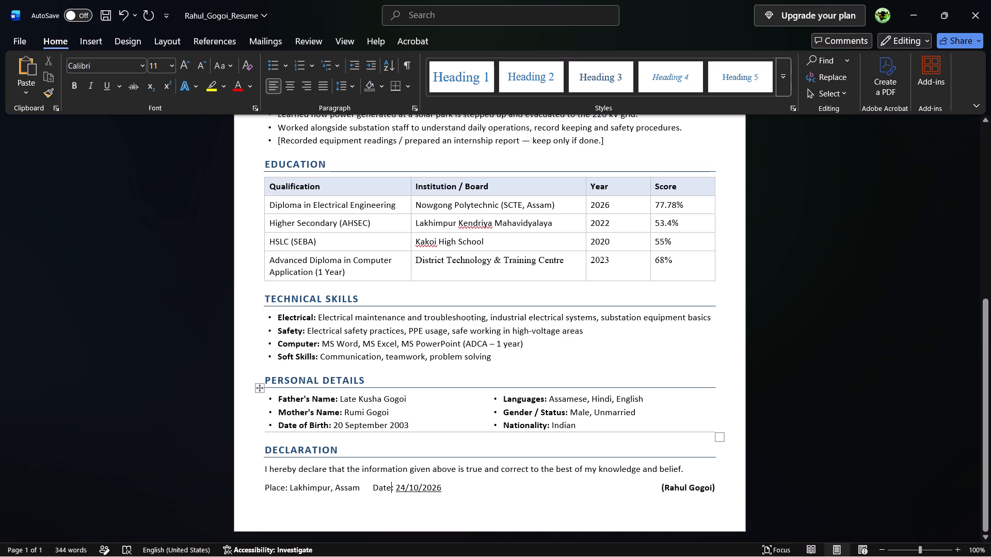
Delete the "[Duration]" placeholder from the Samaguri internship heading, leaving no extra blank line beneath it.
{"action": "scroll", "coordinate": [398, 413], "scroll_direction": "up", "scroll_amount": 2}
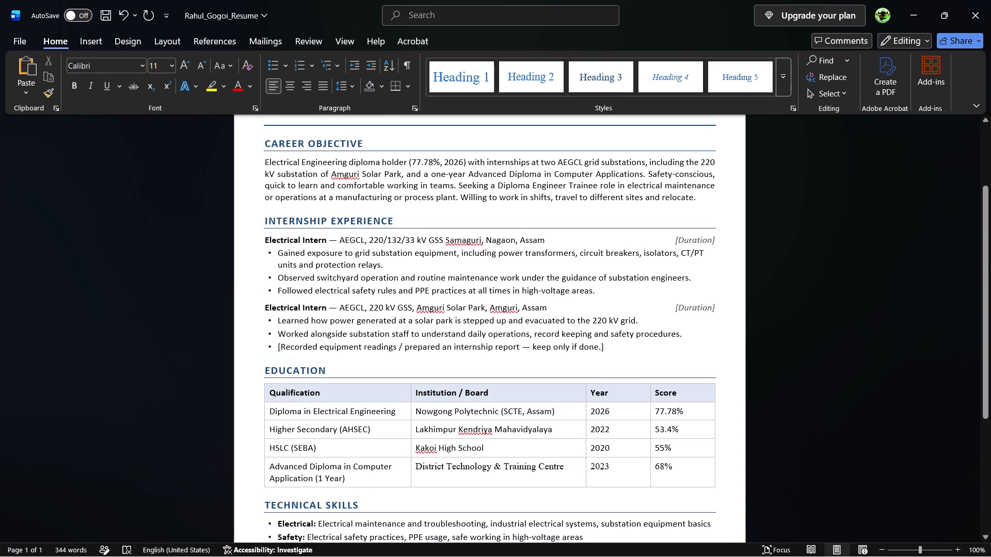
{"action": "left_click", "coordinate": [720, 239]}
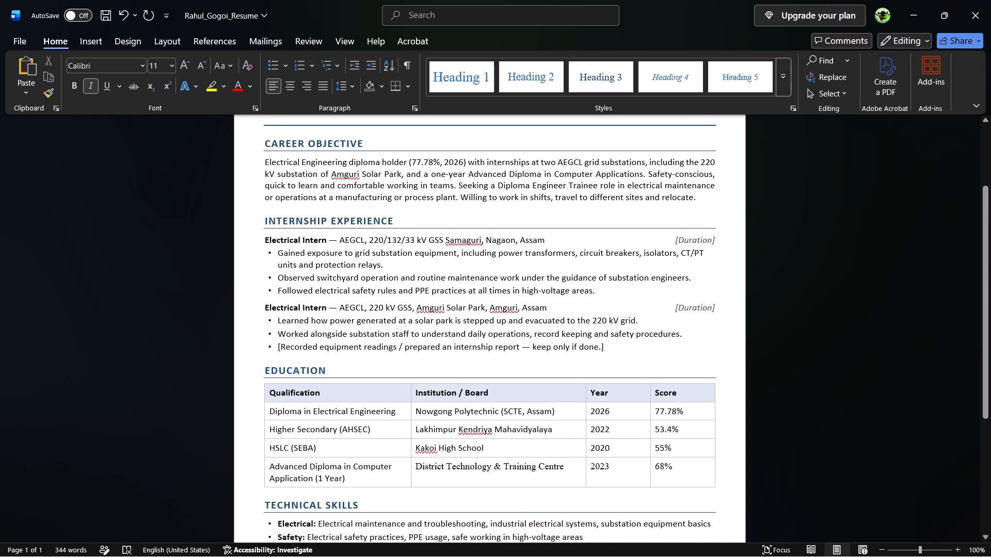
{"action": "key", "text": "Return"}
{"action": "left_click", "coordinate": [722, 240]}
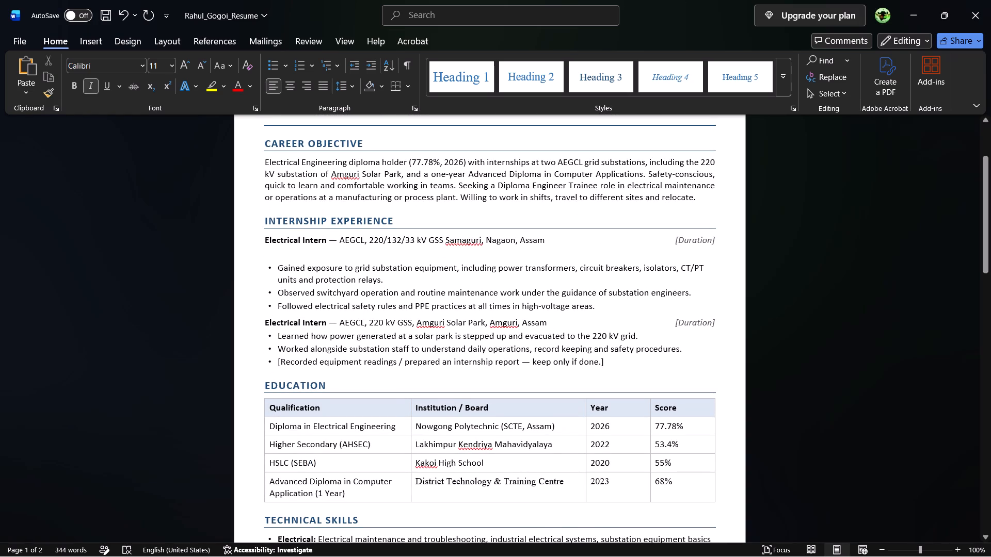
{"action": "key", "text": "BackSpace"}
{"action": "key", "text": "BackSpace"}
{"action": "key", "text": "BackSpace"}
{"action": "key", "text": "BackSpace"}
{"action": "key", "text": "BackSpace"}
{"action": "key", "text": "BackSpace"}
{"action": "key", "text": "BackSpace"}
{"action": "key", "text": "BackSpace"}
{"action": "key", "text": "BackSpace"}
{"action": "key", "text": "BackSpace"}
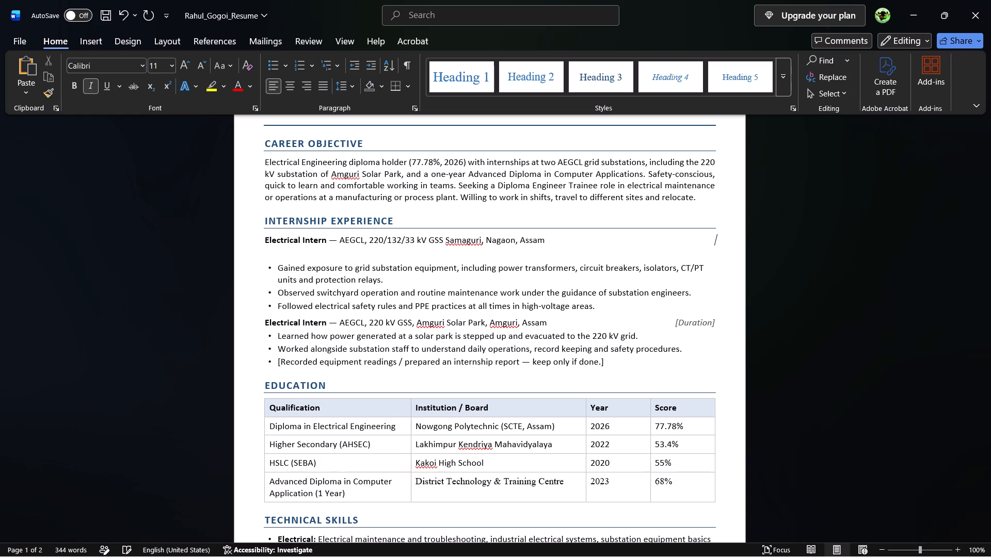
{"action": "left_click", "coordinate": [292, 253]}
{"action": "key", "text": "BackSpace"}
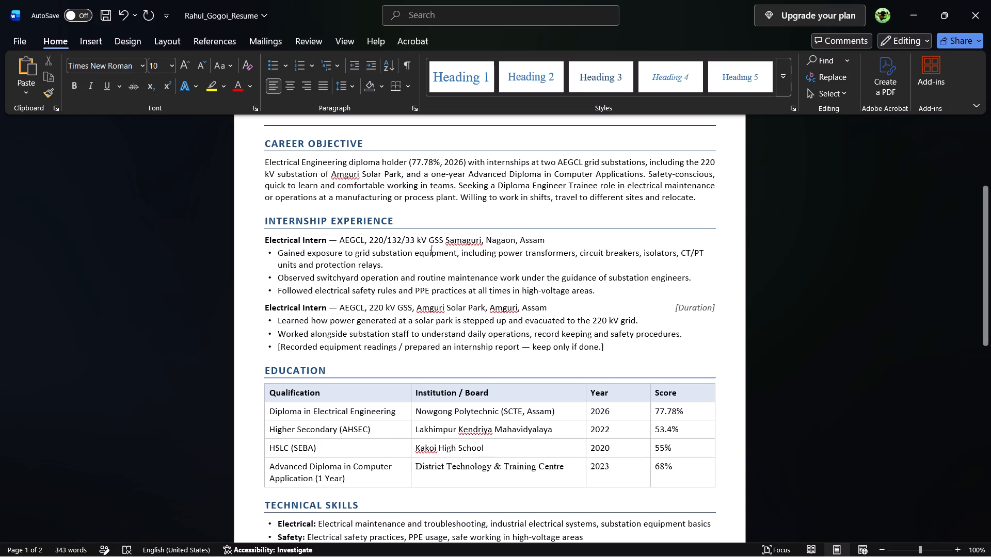
Delete the "[Duration]" placeholder from the Amguri Solar Park internship heading, leaving no extra blank line beneath it.
{"action": "left_click", "coordinate": [674, 309]}
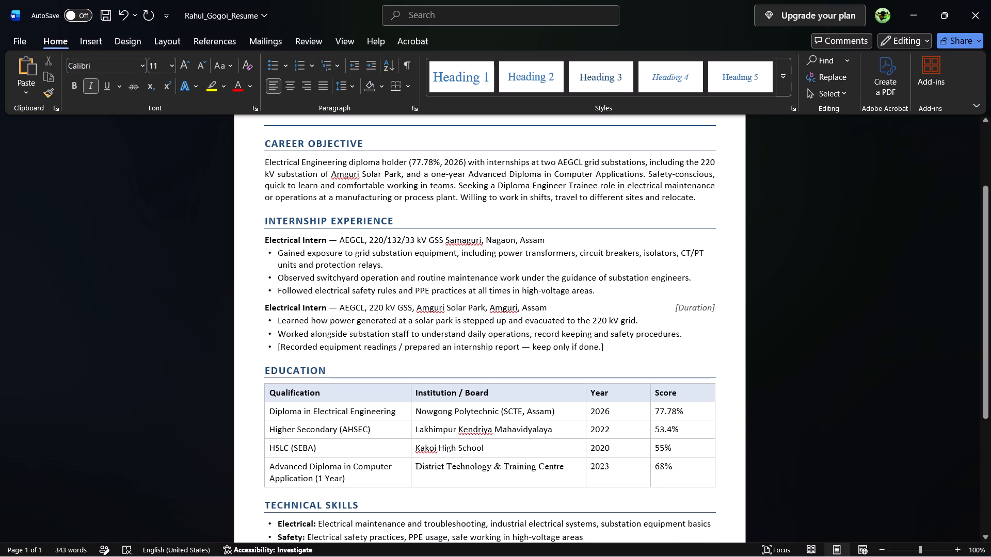
{"action": "left_click", "coordinate": [713, 308]}
{"action": "left_click", "coordinate": [722, 311]}
{"action": "key", "text": "Return"}
{"action": "left_click_drag", "start_coordinate": [676, 306], "coordinate": [700, 314]}
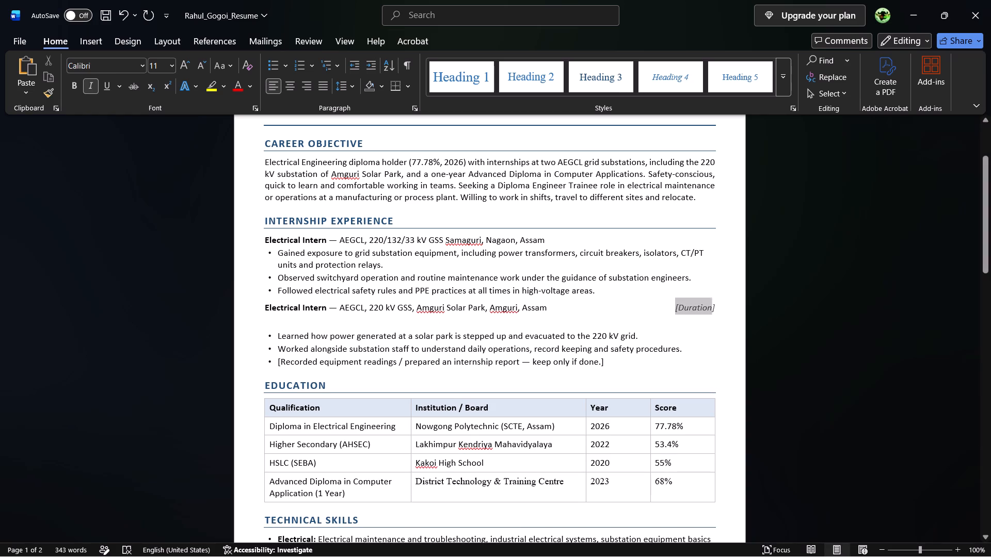
{"action": "left_click_drag", "start_coordinate": [700, 314], "coordinate": [716, 314]}
{"action": "key", "text": "BackSpace"}
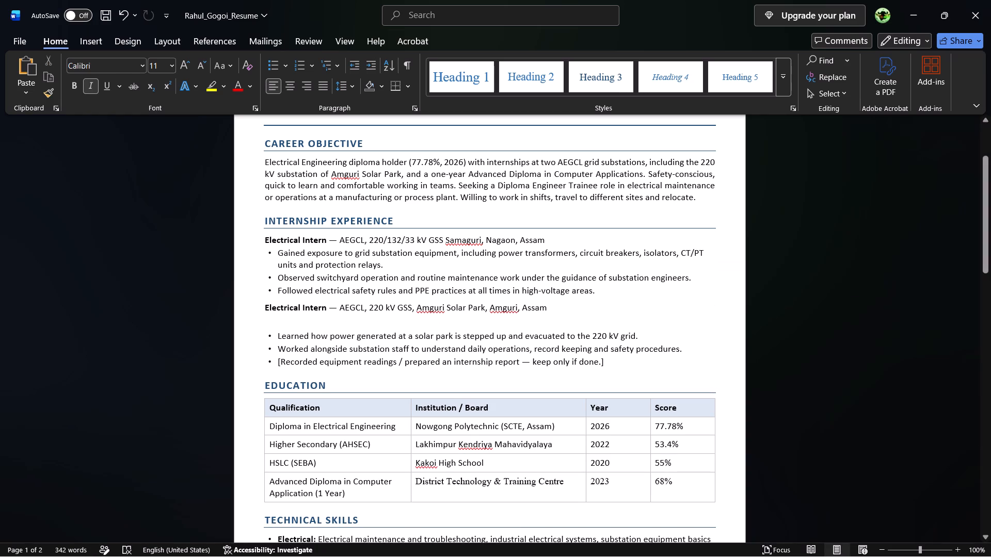
{"action": "left_click", "coordinate": [330, 321]}
{"action": "key", "text": "BackSpace"}
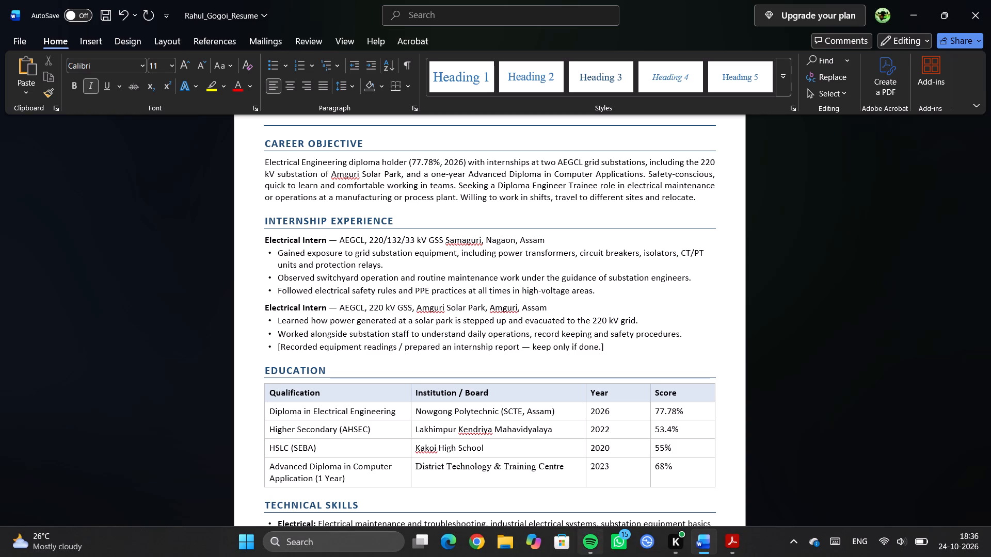
Replace the bracketed "Recorded equipment readings" bullet with "Gained exposure to 220 kV substation equipment and protection systems." copied from the resume PDF in Acrobat.
{"action": "left_click", "coordinate": [721, 542]}
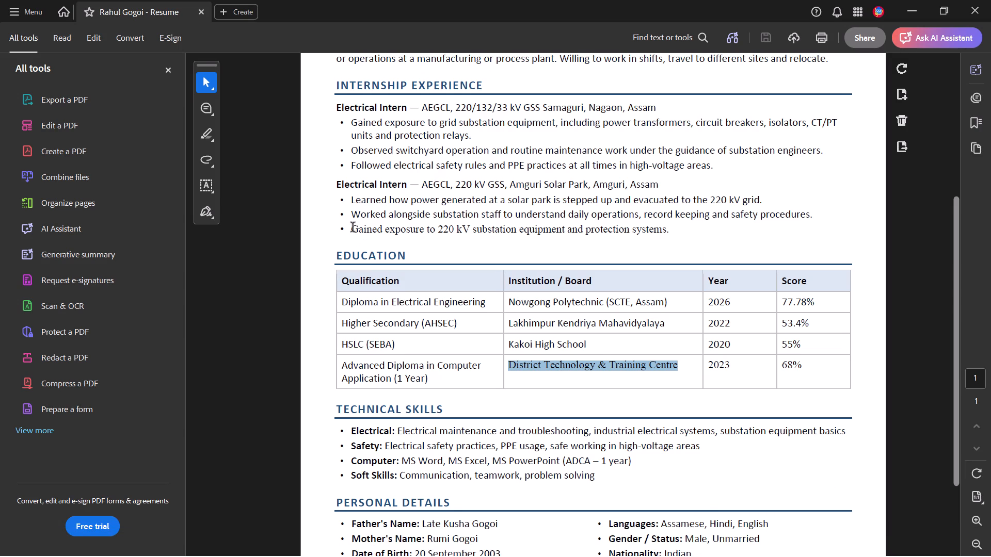
{"action": "left_click_drag", "start_coordinate": [353, 228], "coordinate": [673, 232]}
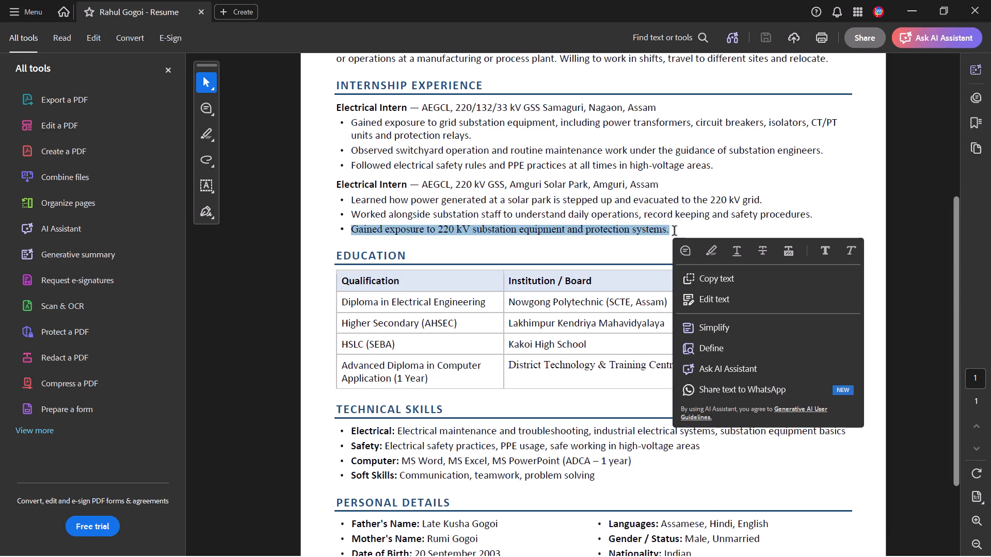
{"action": "left_click", "coordinate": [692, 274]}
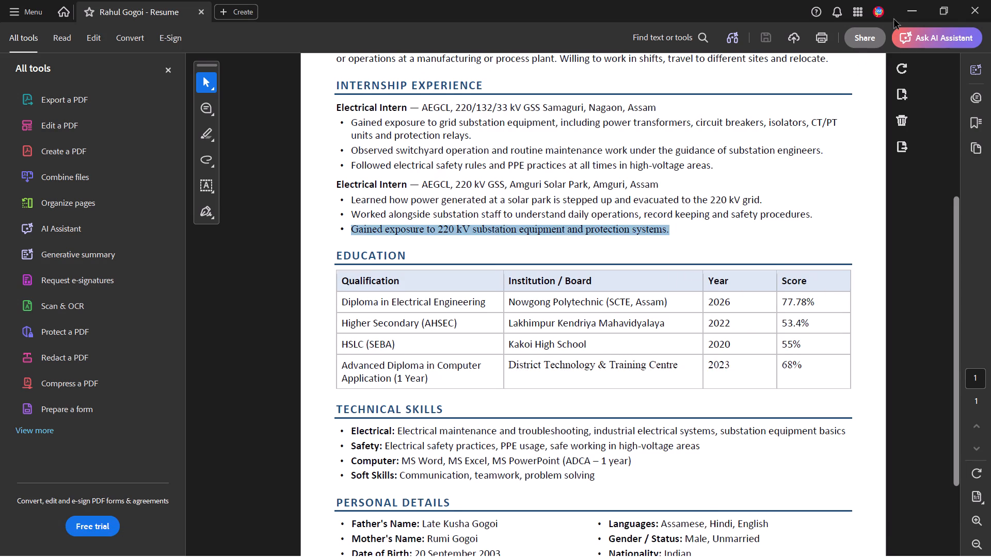
{"action": "left_click", "coordinate": [916, 2]}
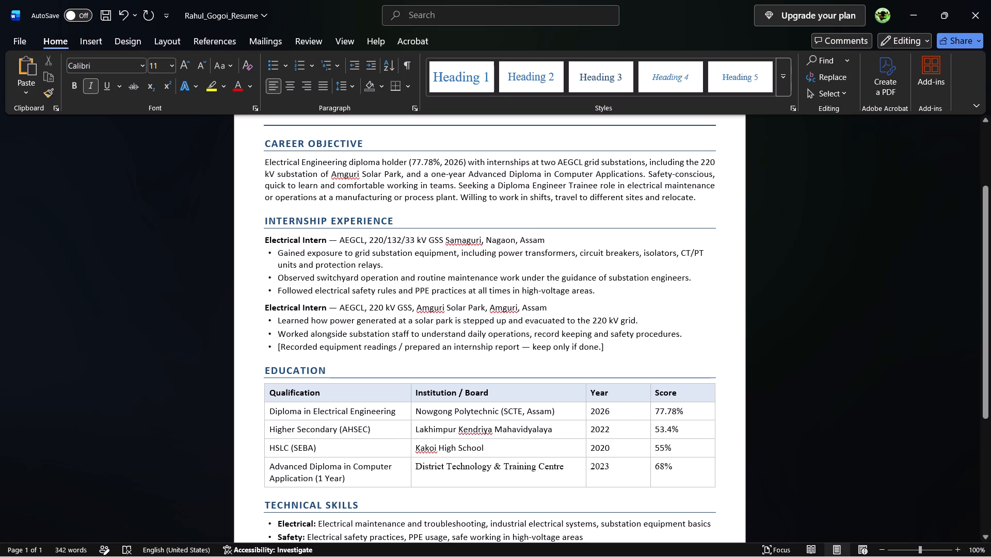
{"action": "left_click_drag", "start_coordinate": [277, 346], "coordinate": [587, 351]}
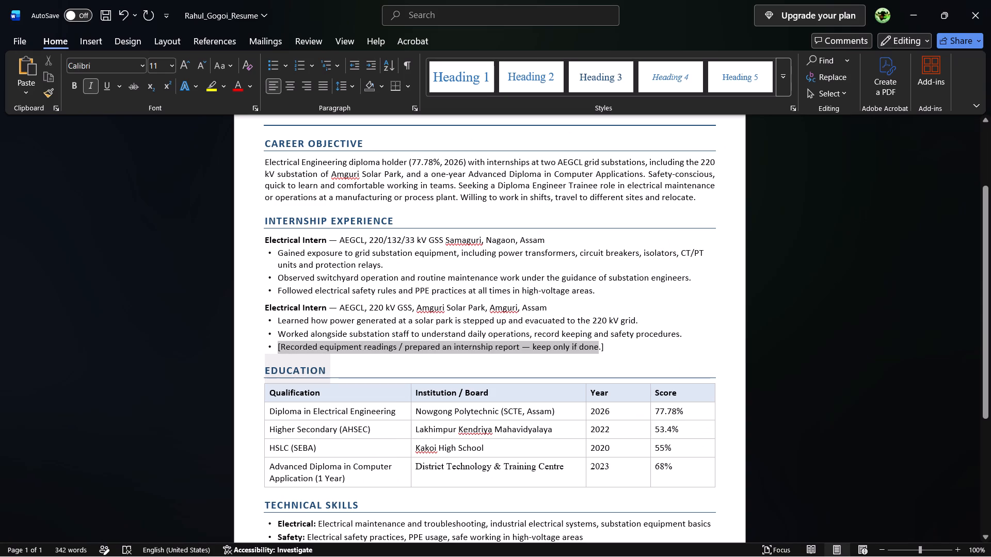
{"action": "left_click_drag", "start_coordinate": [587, 351], "coordinate": [610, 342]}
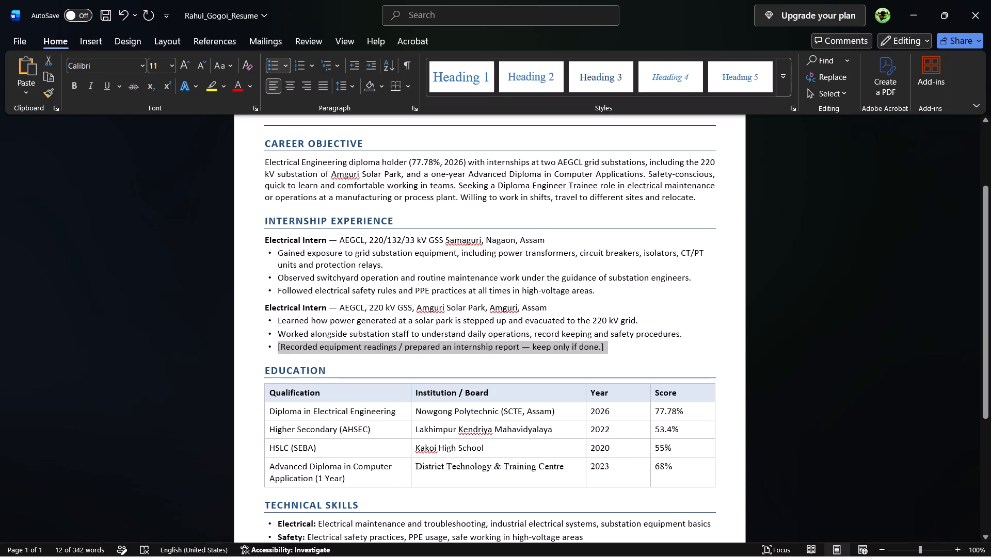
{"action": "key", "text": "ctrl+v"}
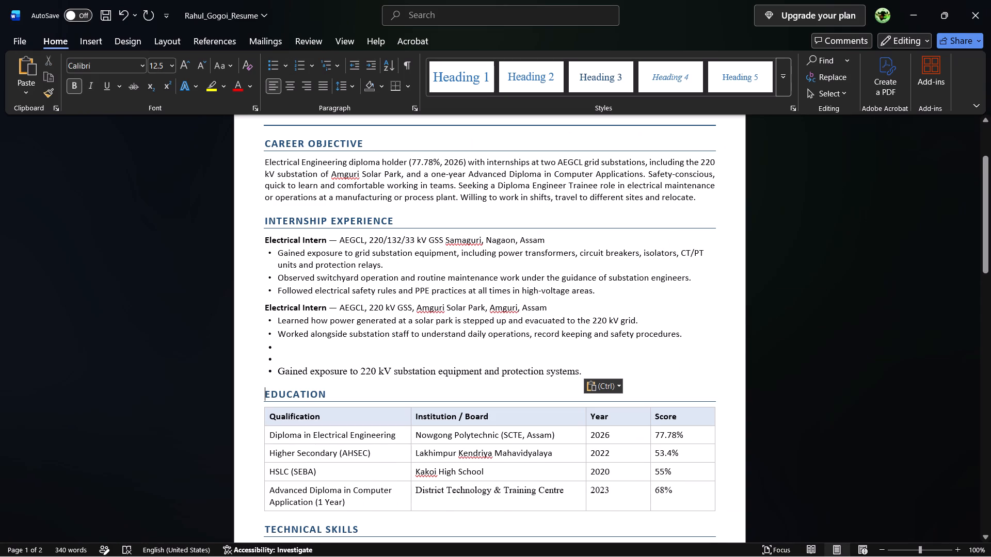
Remove the empty bullets above the pasted 220 kV substation equipment line in the Amguri internship list.
{"action": "left_click", "coordinate": [278, 358]}
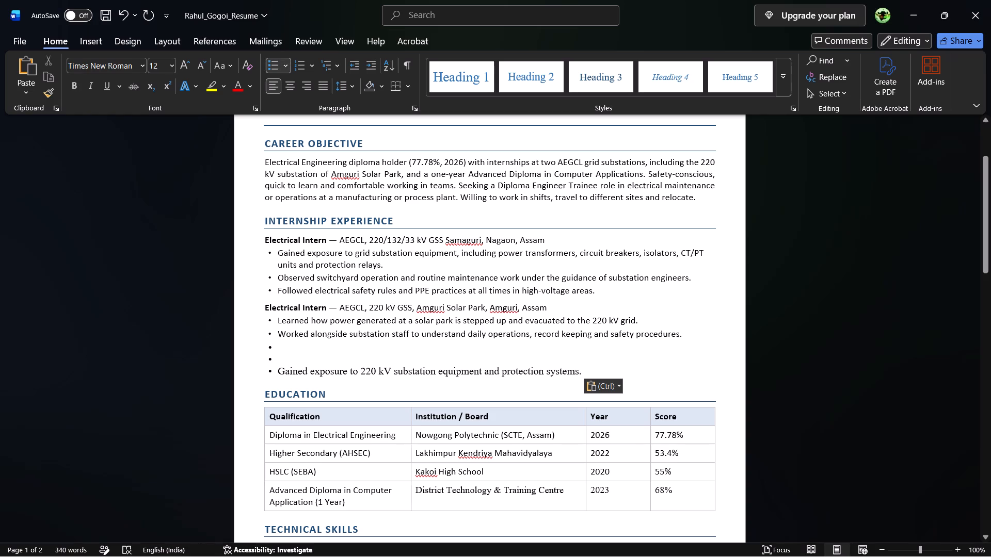
{"action": "key", "text": "BackSpace"}
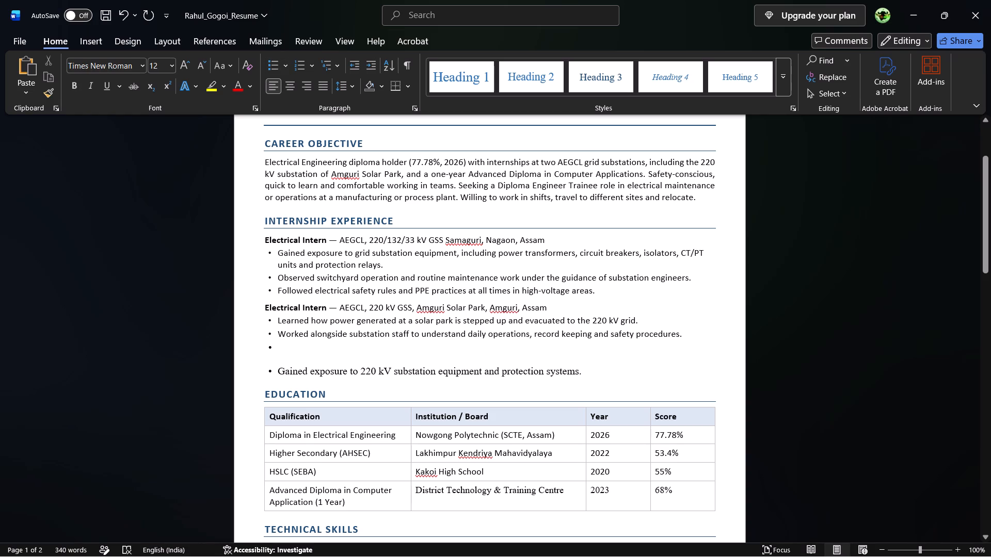
{"action": "key", "text": "BackSpace"}
{"action": "key", "text": "BackSpace"}
{"action": "key", "text": "BackSpace"}
{"action": "key", "text": "BackSpace"}
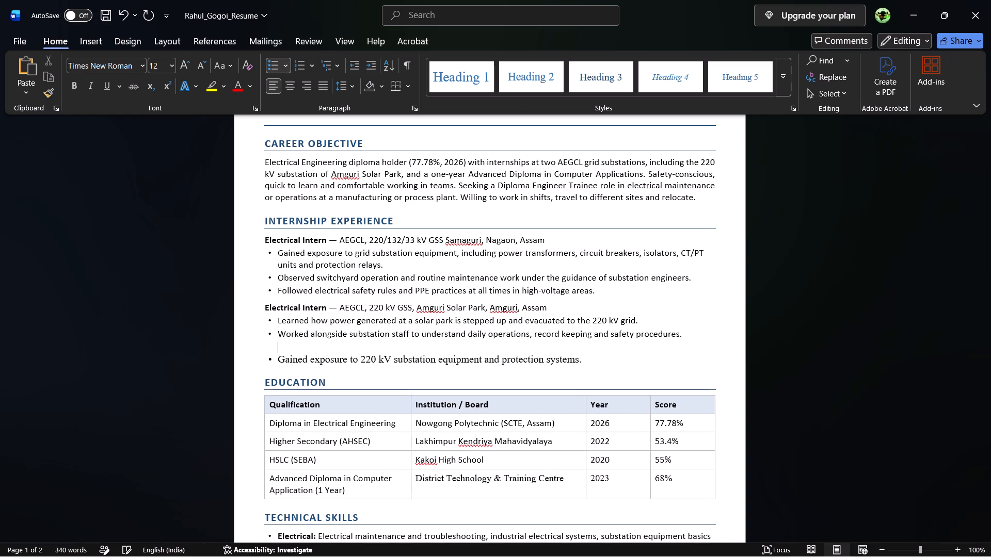
{"action": "key", "text": "BackSpace"}
{"action": "key", "text": "BackSpace"}
{"action": "key", "text": "BackSpace"}
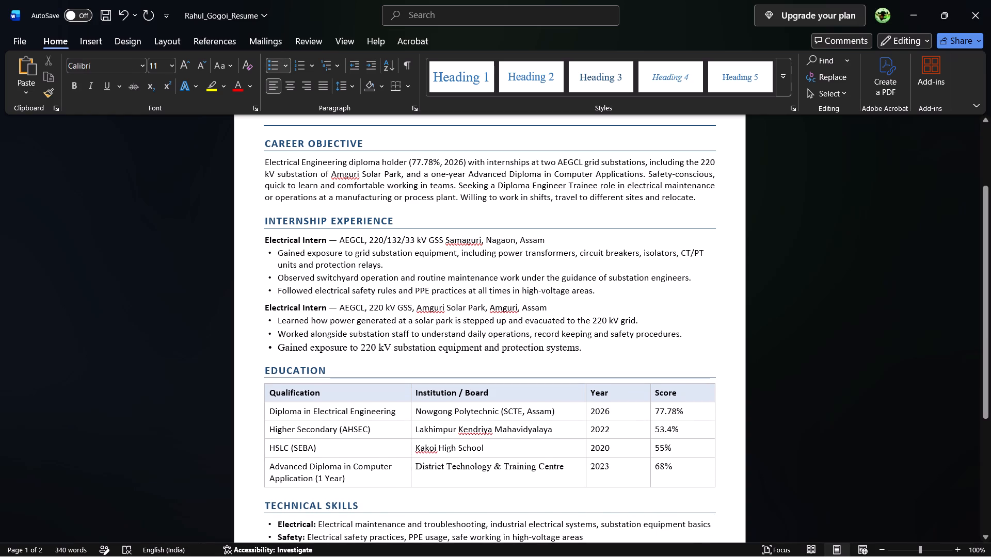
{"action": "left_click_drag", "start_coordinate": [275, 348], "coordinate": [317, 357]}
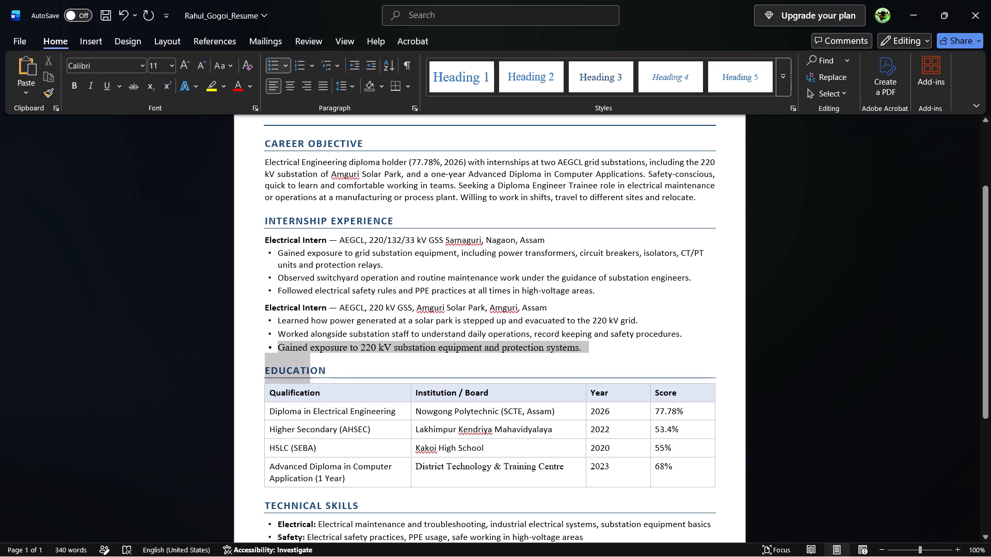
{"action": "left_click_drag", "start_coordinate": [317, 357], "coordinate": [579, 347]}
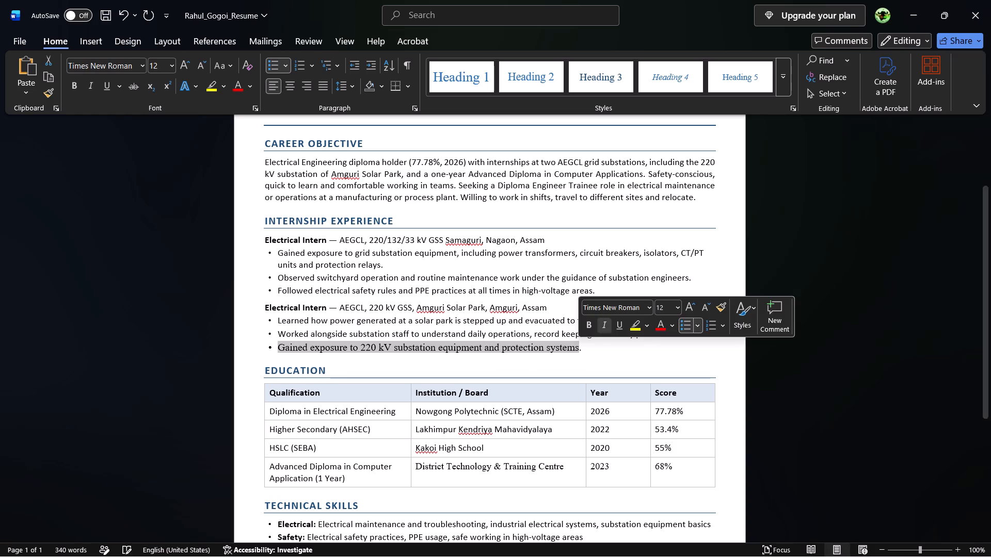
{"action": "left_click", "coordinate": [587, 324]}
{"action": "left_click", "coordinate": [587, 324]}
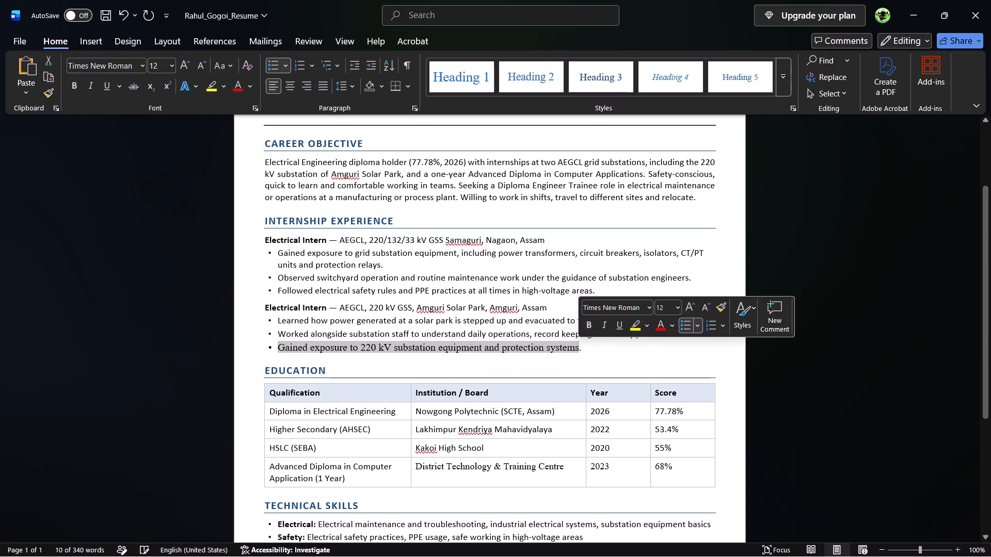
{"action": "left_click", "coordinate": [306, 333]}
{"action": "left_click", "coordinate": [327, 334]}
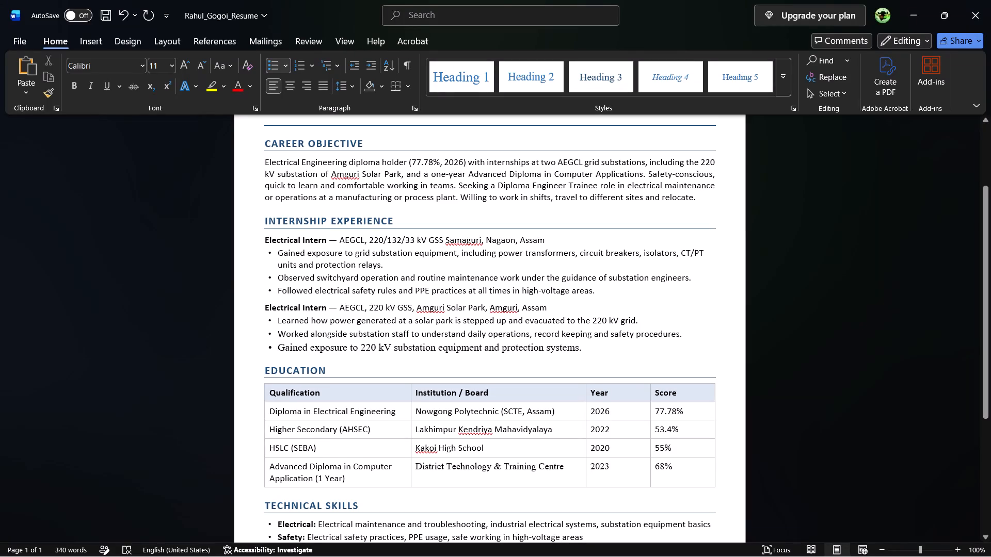
Set the font size of the "Gained exposure to 220 kV substation equipment" bullet to 11.
{"action": "left_click_drag", "start_coordinate": [278, 345], "coordinate": [595, 346]}
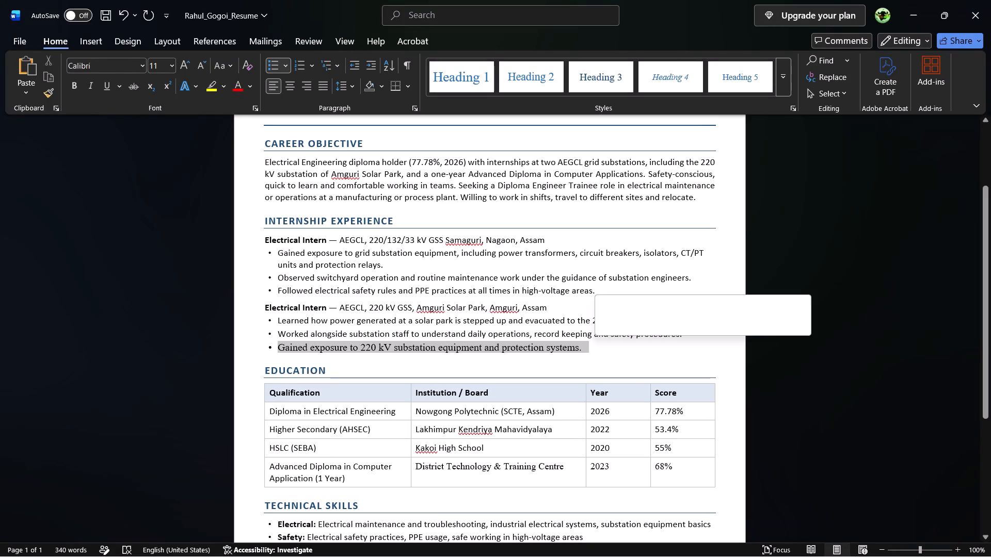
{"action": "left_click", "coordinate": [692, 313]}
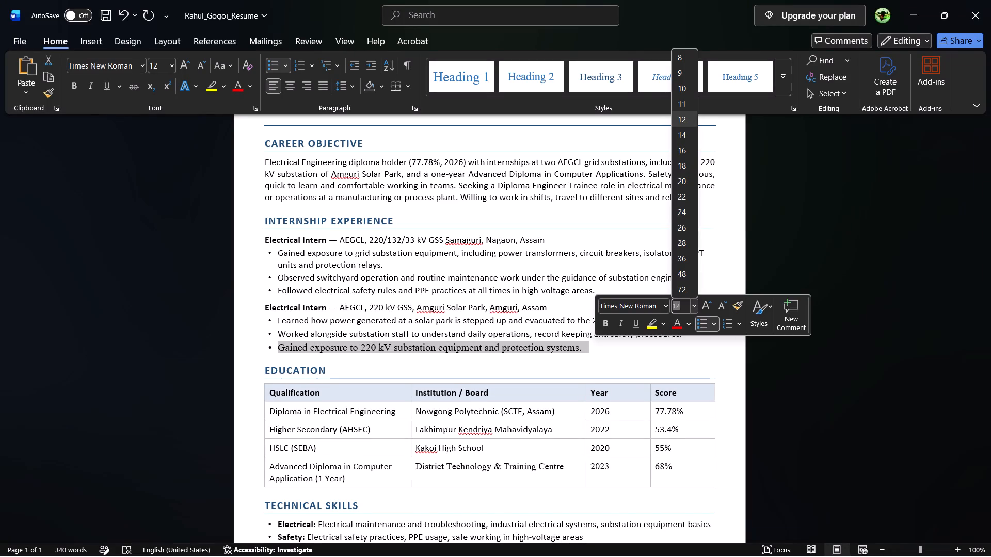
{"action": "left_click", "coordinate": [678, 103]}
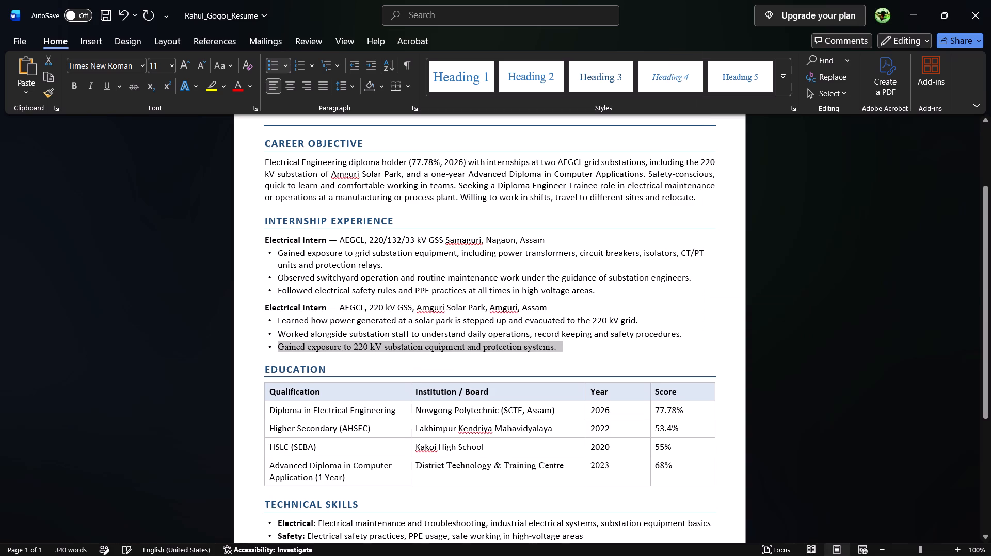
{"action": "left_click", "coordinate": [601, 350]}
Review the whole resume from the header through the Declaration section for remaining placeholders and layout problems.
{"action": "scroll", "coordinate": [458, 307], "scroll_direction": "down", "scroll_amount": 1}
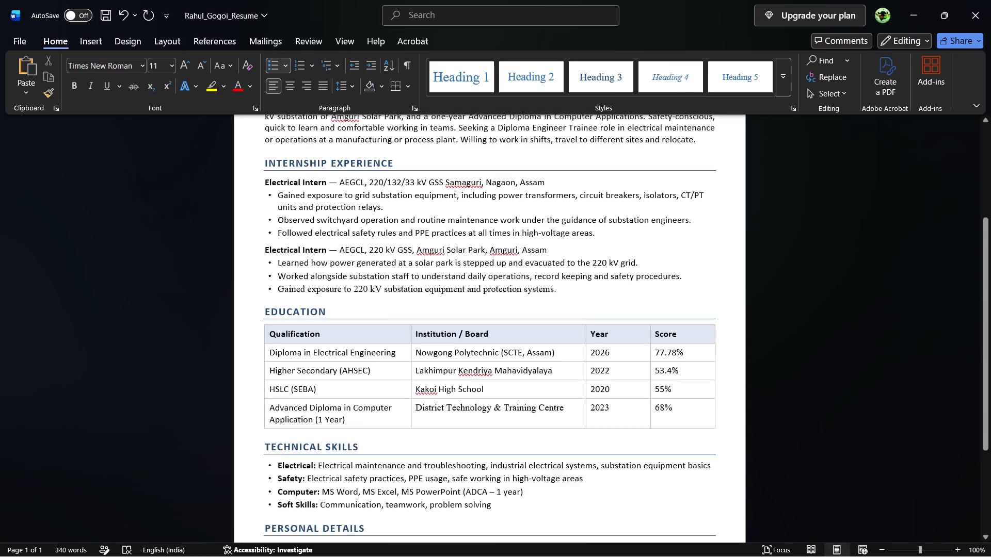
{"action": "scroll", "coordinate": [453, 297], "scroll_direction": "down", "scroll_amount": 3}
{"action": "scroll", "coordinate": [471, 301], "scroll_direction": "up", "scroll_amount": 1}
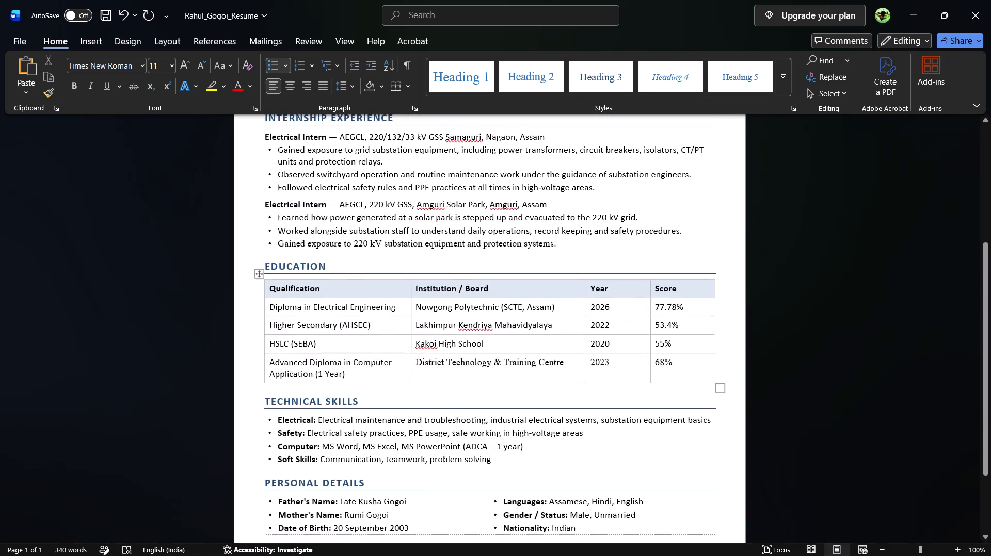
{"action": "scroll", "coordinate": [471, 301], "scroll_direction": "up", "scroll_amount": 1}
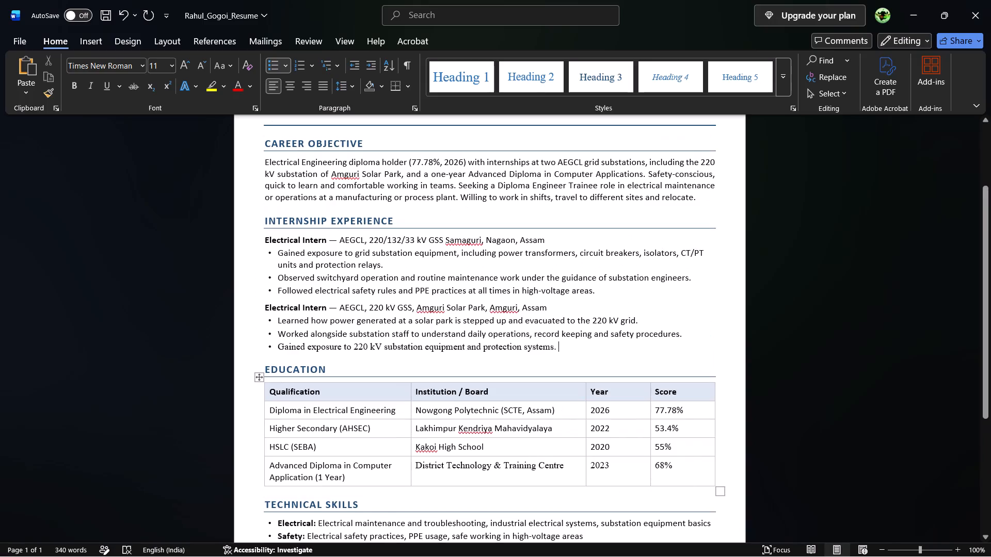
{"action": "scroll", "coordinate": [549, 368], "scroll_direction": "up", "scroll_amount": 1}
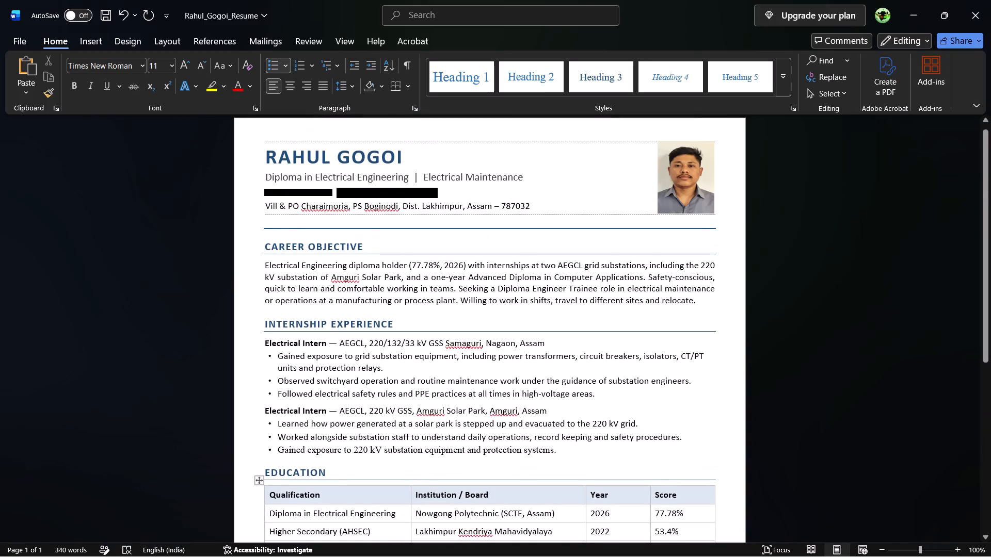
{"action": "scroll", "coordinate": [494, 257], "scroll_direction": "up", "scroll_amount": 1}
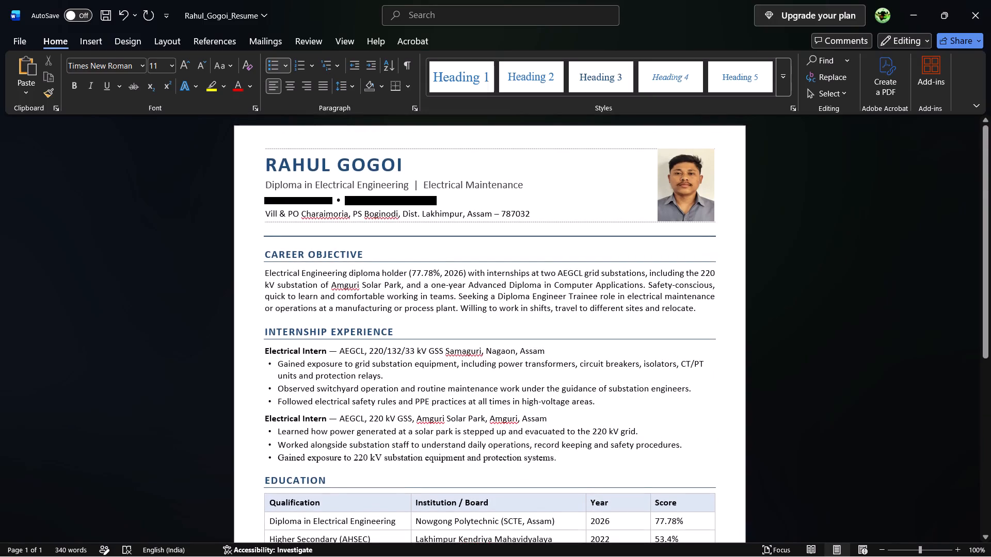
{"action": "scroll", "coordinate": [385, 221], "scroll_direction": "down", "scroll_amount": 4}
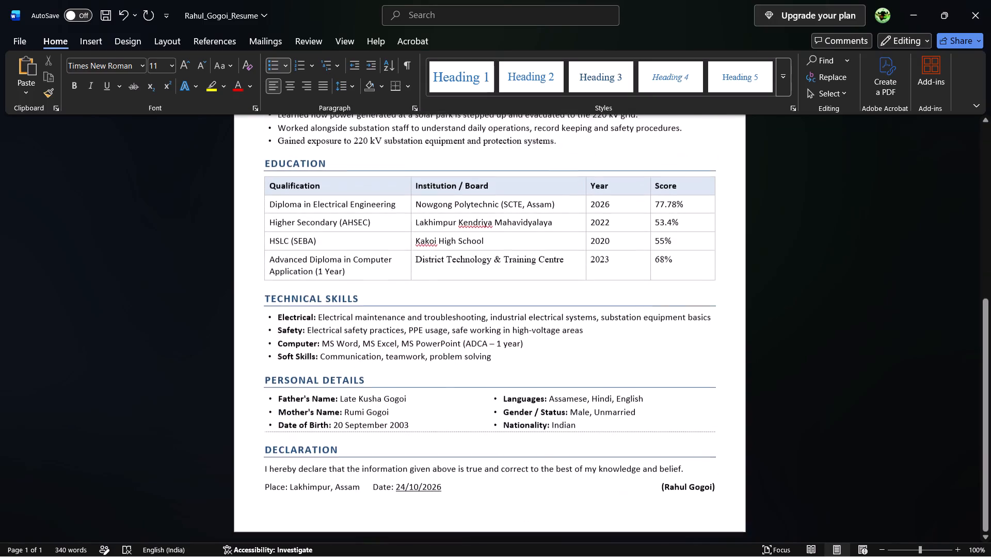
{"action": "scroll", "coordinate": [385, 221], "scroll_direction": "down", "scroll_amount": 2}
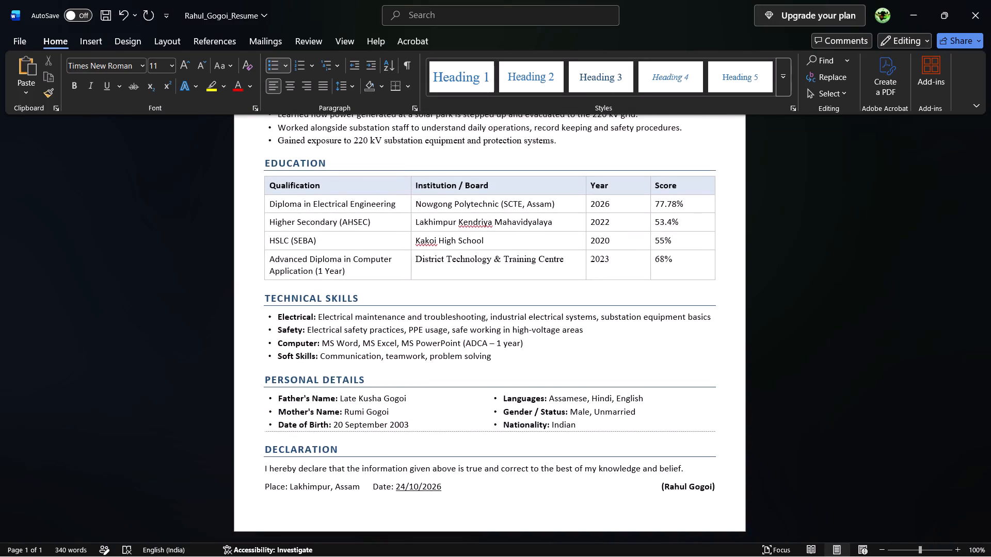
{"action": "left_click", "coordinate": [109, 20]}
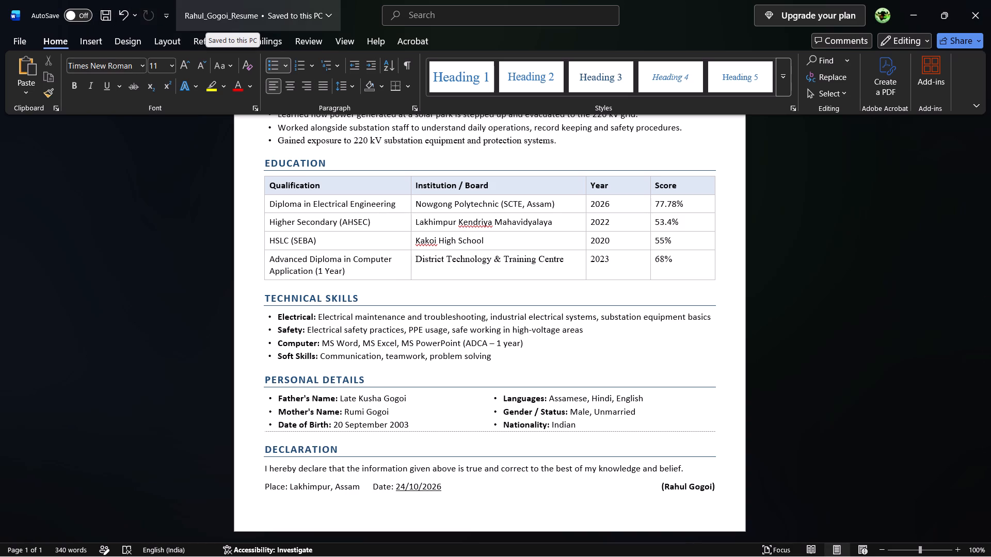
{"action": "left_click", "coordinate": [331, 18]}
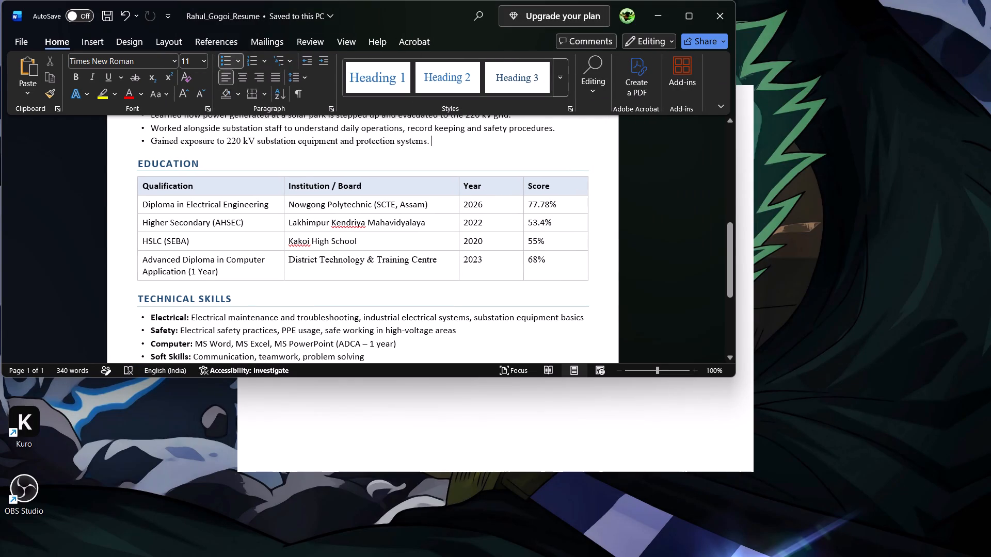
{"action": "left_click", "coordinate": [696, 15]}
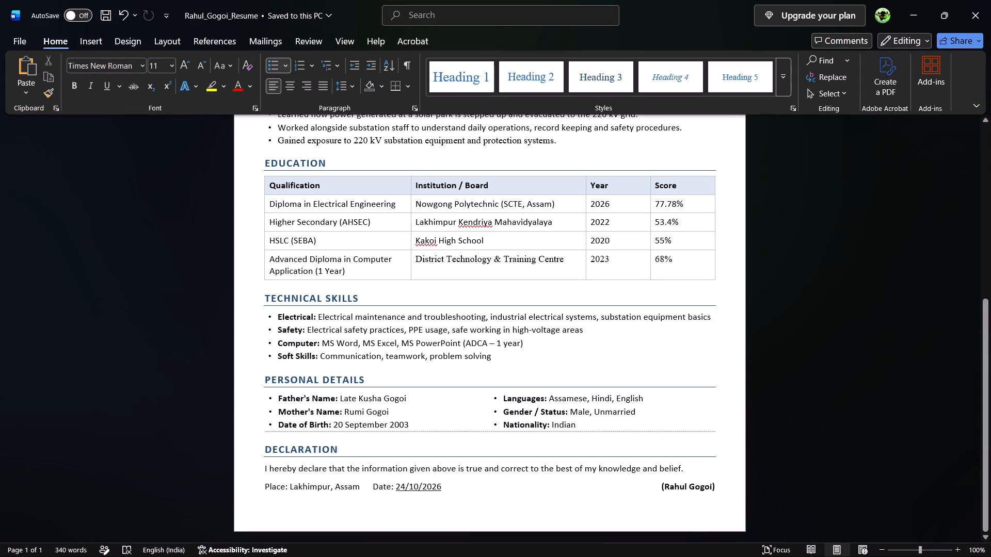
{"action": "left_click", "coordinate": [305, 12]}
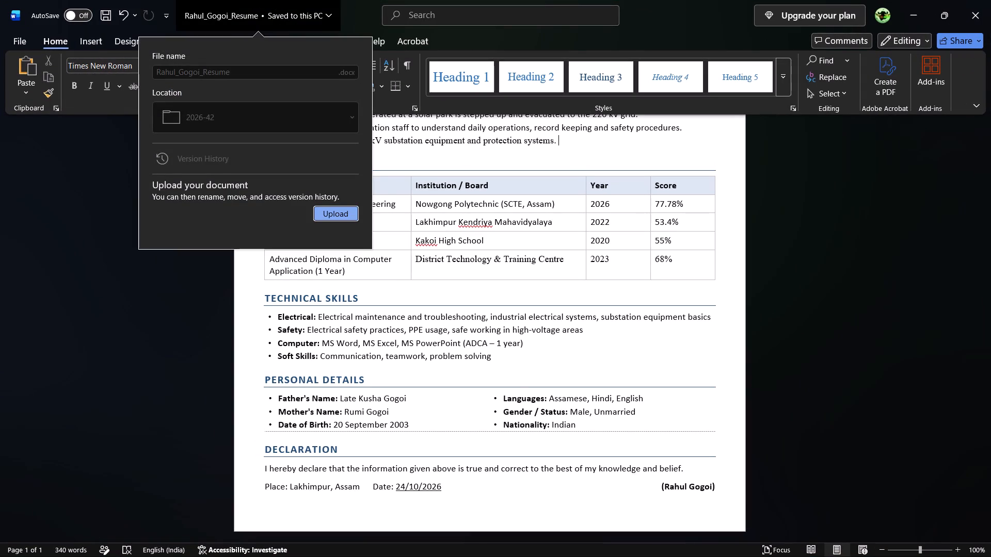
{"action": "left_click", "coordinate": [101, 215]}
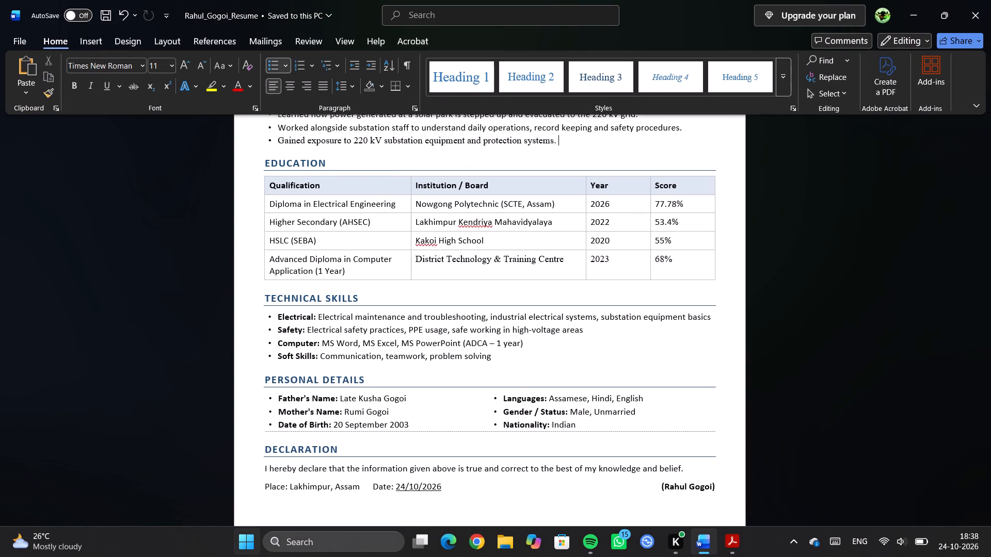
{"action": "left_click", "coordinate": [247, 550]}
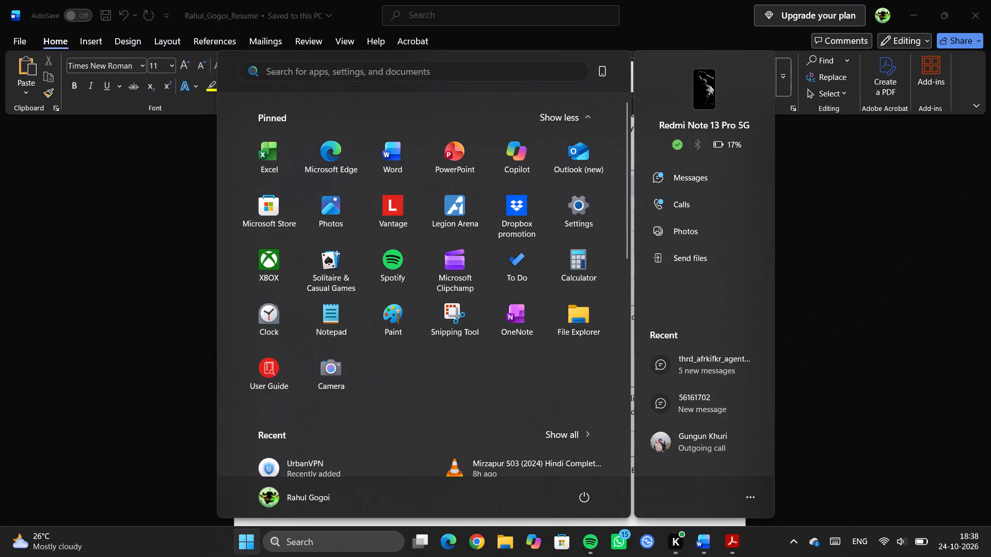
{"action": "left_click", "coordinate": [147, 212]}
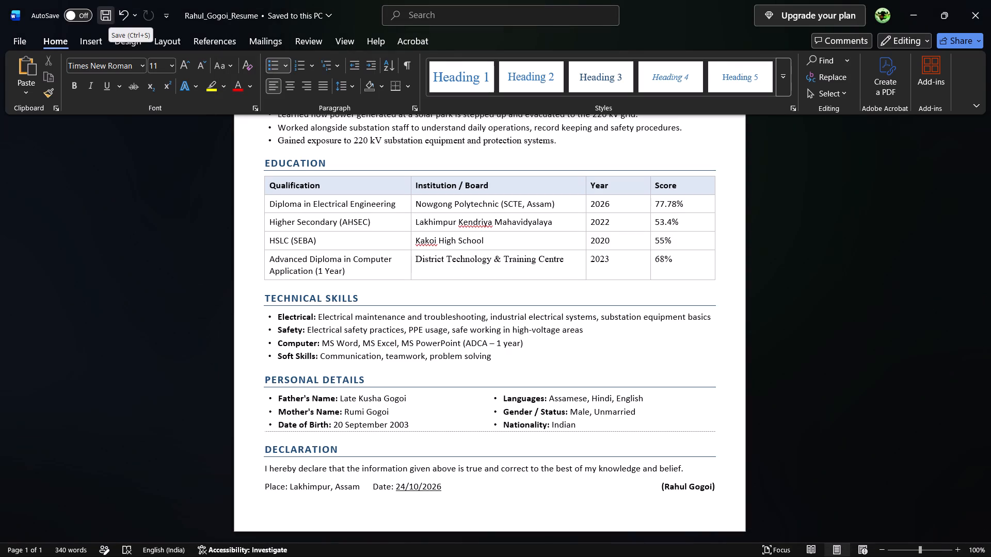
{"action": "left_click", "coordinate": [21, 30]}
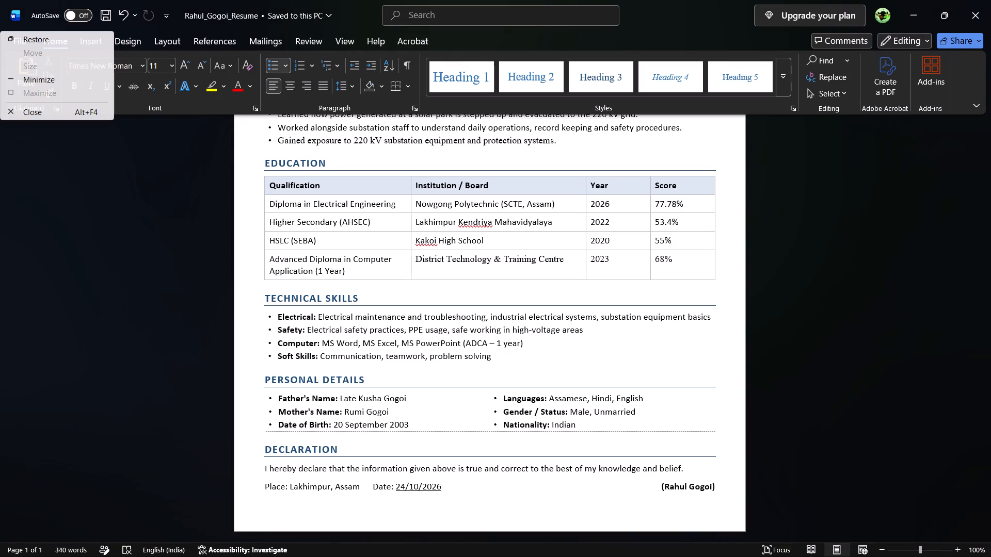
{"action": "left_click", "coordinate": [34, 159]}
Save the resume as a Word Document in the RG folder on the C: drive, keeping its current file name.
{"action": "left_click", "coordinate": [18, 35]}
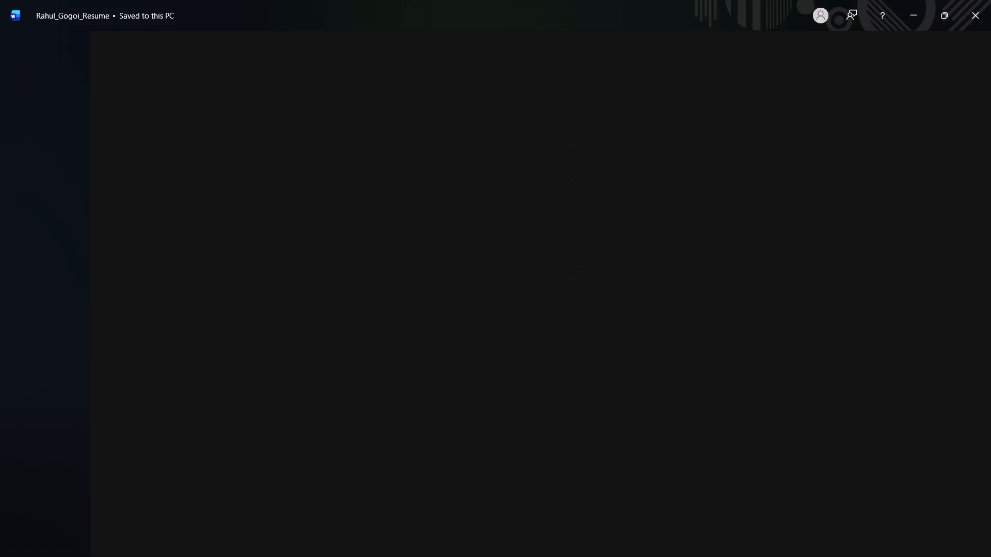
{"action": "left_click", "coordinate": [51, 201]}
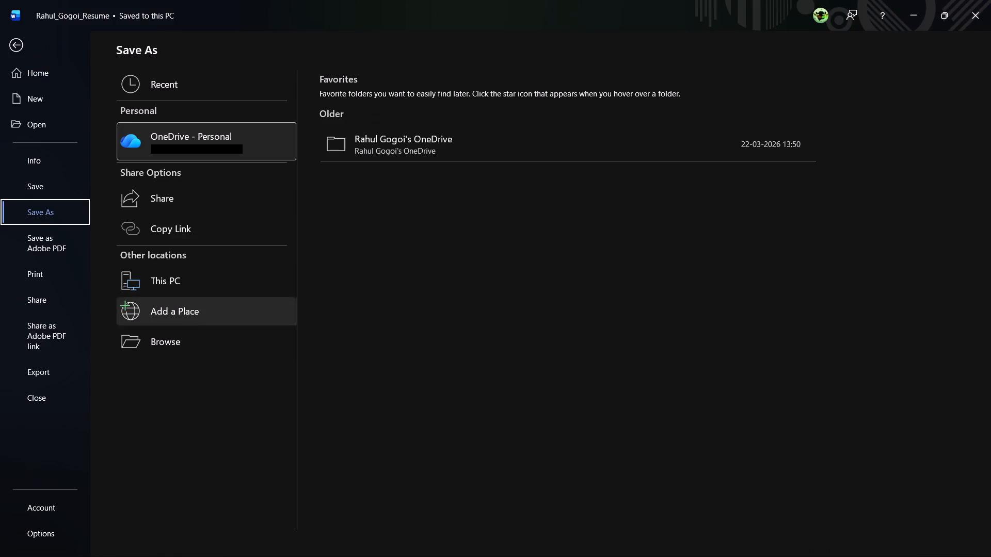
{"action": "left_click", "coordinate": [164, 272]}
{"action": "left_click", "coordinate": [360, 144]}
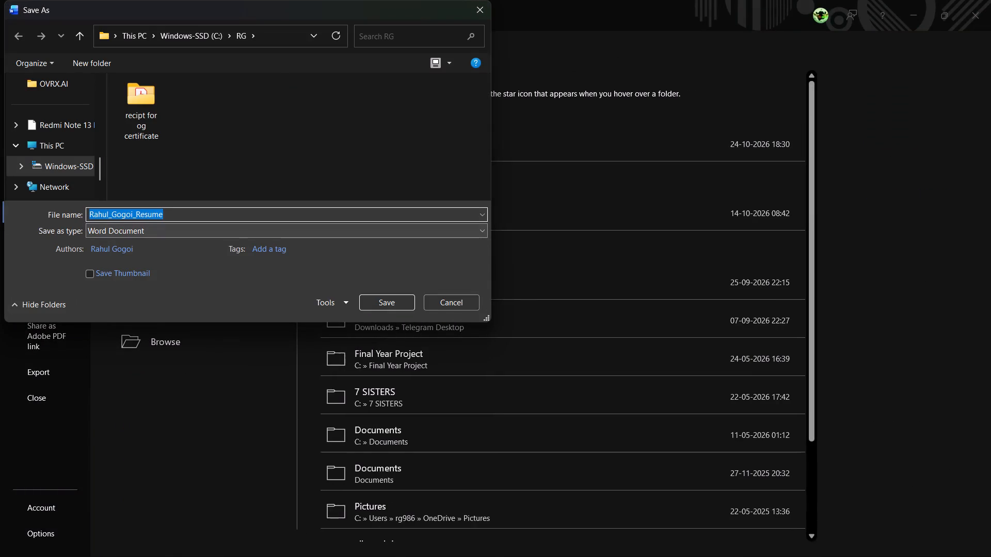
{"action": "left_click", "coordinate": [376, 298]}
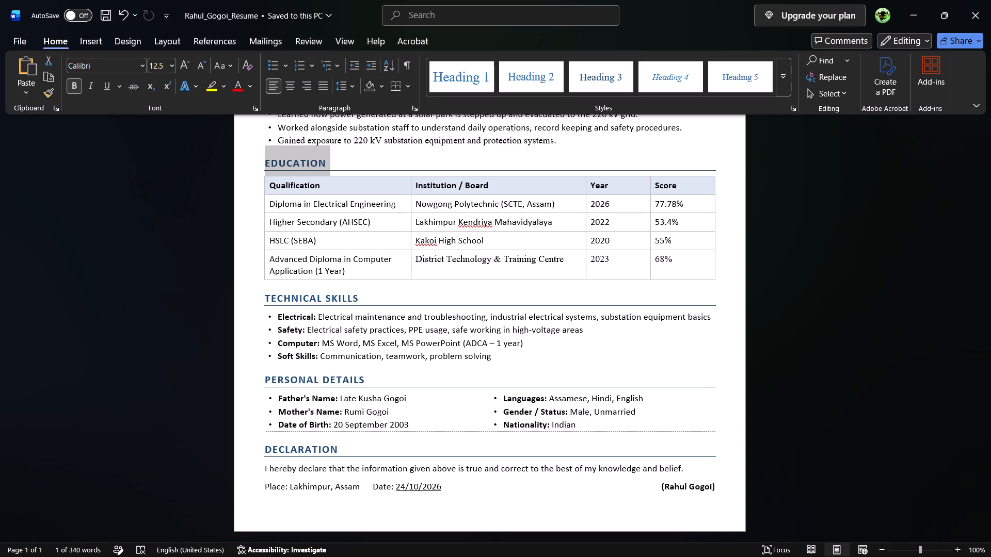
Save a PDF copy of the resume in the RG folder under the same file name, set to open after publishing.
{"action": "left_click", "coordinate": [30, 37]}
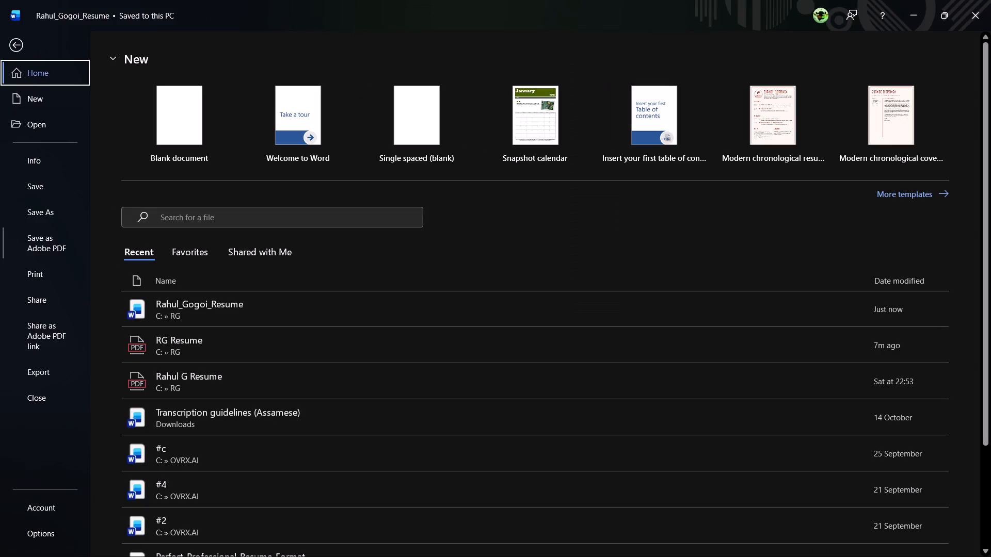
{"action": "left_click", "coordinate": [32, 203]}
{"action": "left_click", "coordinate": [161, 285]}
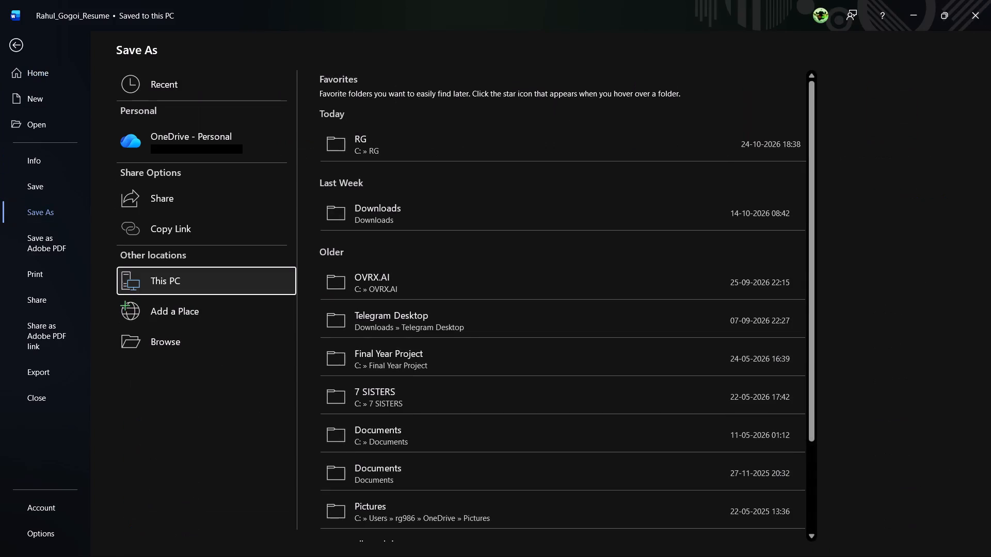
{"action": "left_click", "coordinate": [383, 147]}
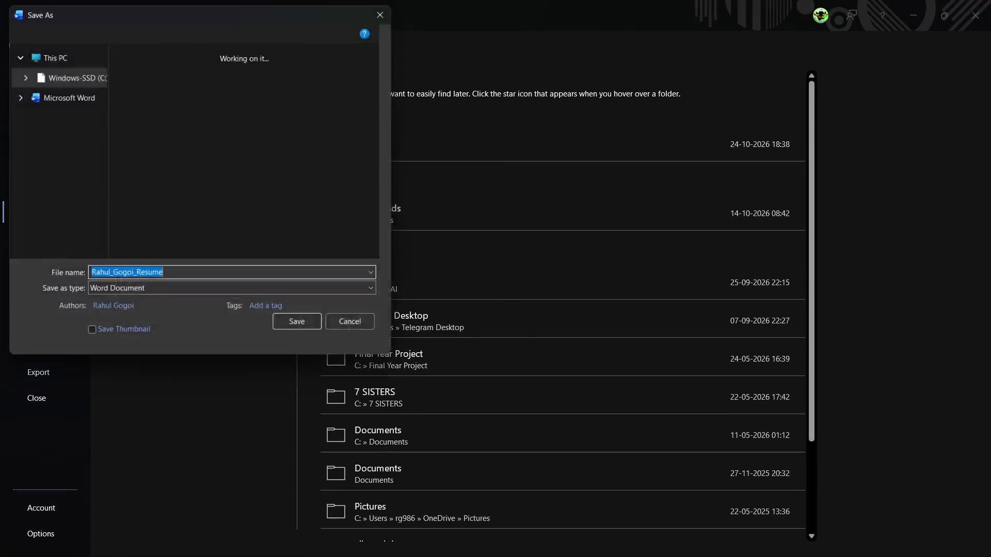
{"action": "left_click", "coordinate": [129, 234]}
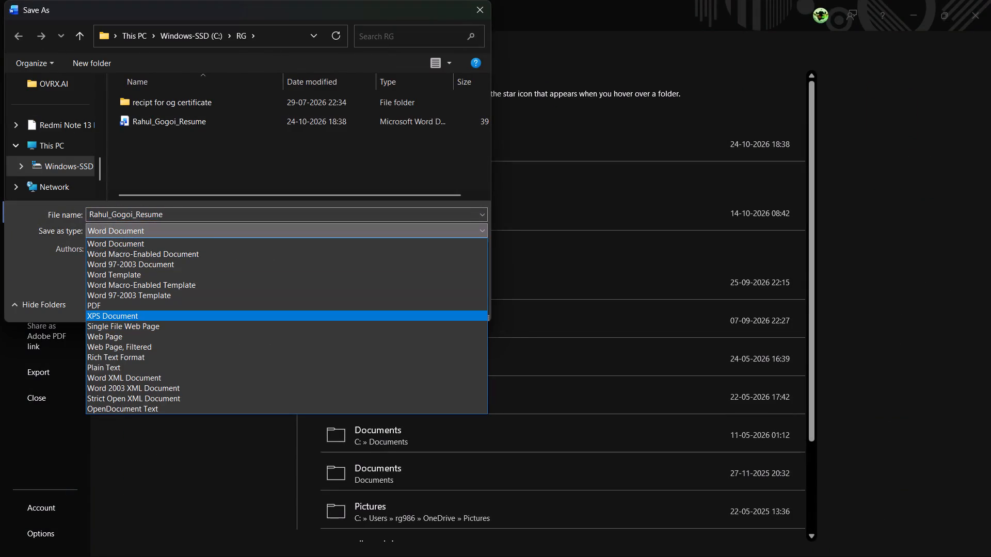
{"action": "left_click", "coordinate": [90, 304]}
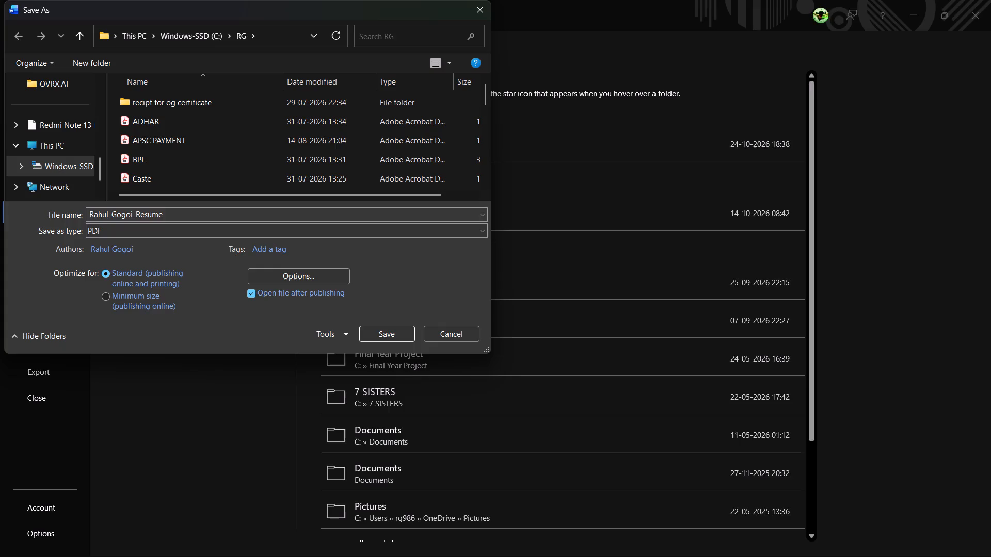
{"action": "left_click", "coordinate": [374, 331]}
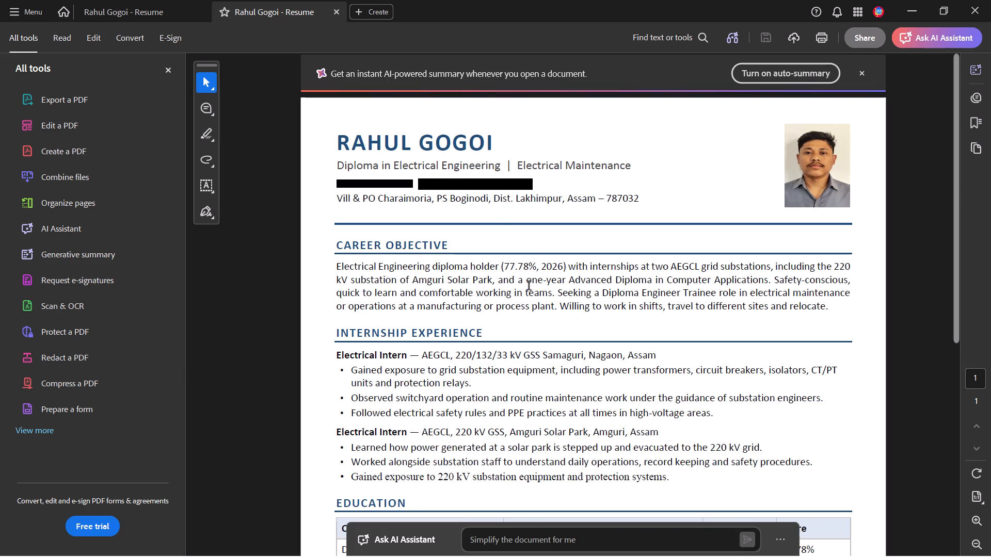
Check the exported PDF resume in Adobe Acrobat from the header through the Declaration section, and close it.
{"action": "scroll", "coordinate": [529, 286], "scroll_direction": "down", "scroll_amount": 3}
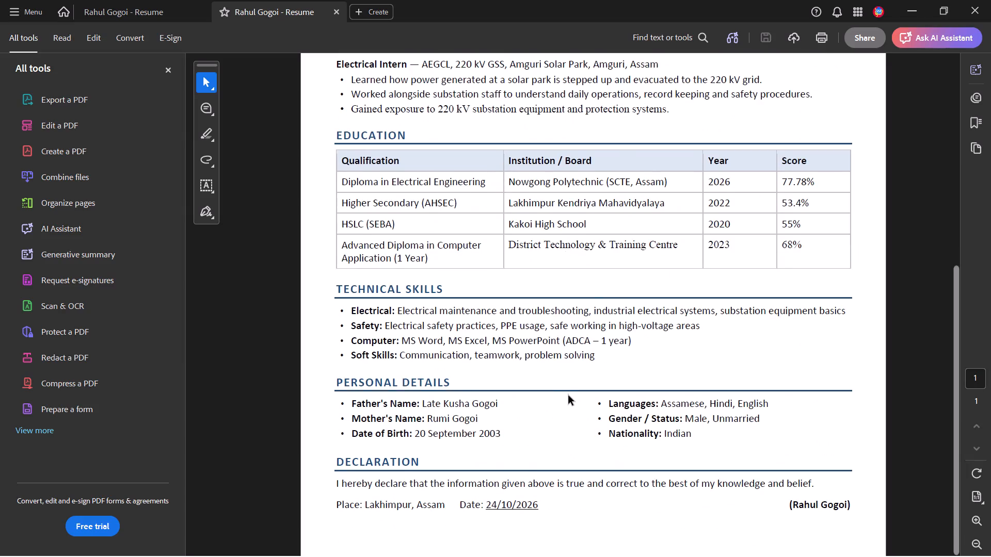
{"action": "scroll", "coordinate": [568, 396], "scroll_direction": "up", "scroll_amount": 2}
{"action": "scroll", "coordinate": [523, 346], "scroll_direction": "up", "scroll_amount": 1}
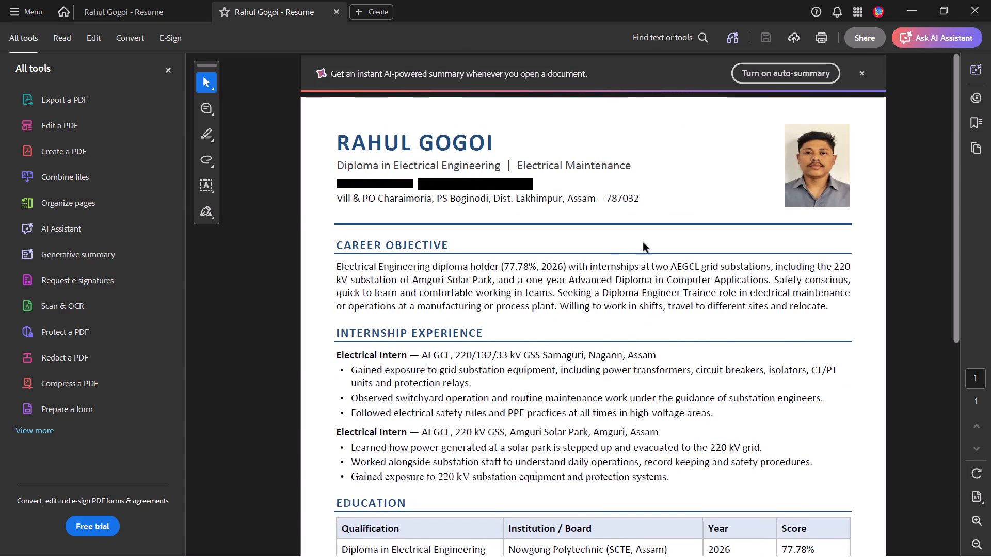
{"action": "left_click", "coordinate": [989, 0]}
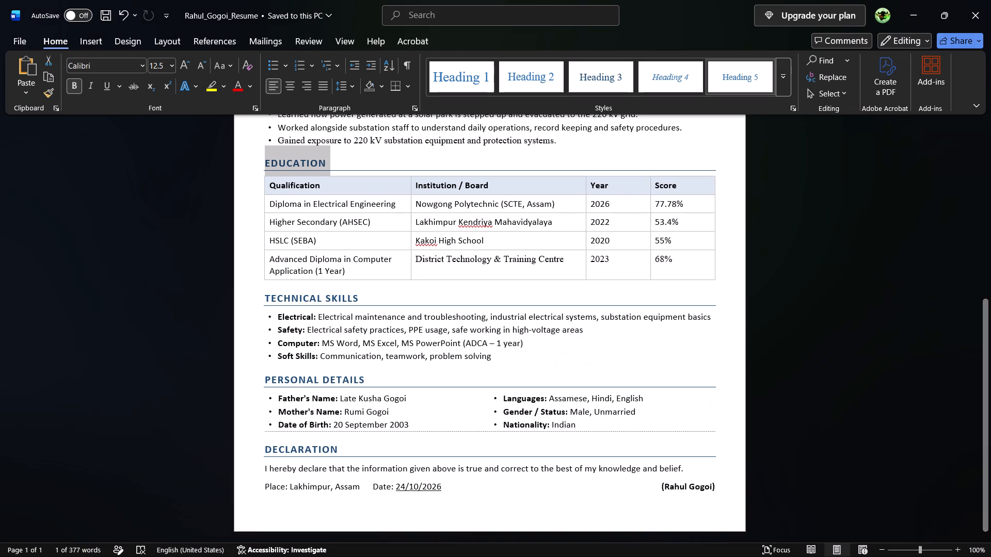
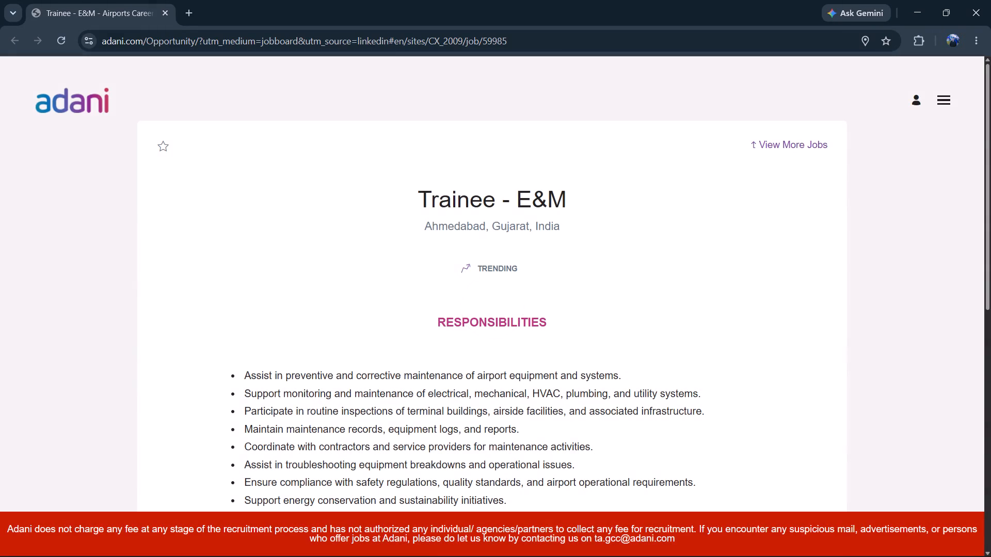
Start the application for the Trainee - E&M job at Ahmedabad from the Adani careers posting.
{"action": "scroll", "coordinate": [475, 243], "scroll_direction": "down", "scroll_amount": 4}
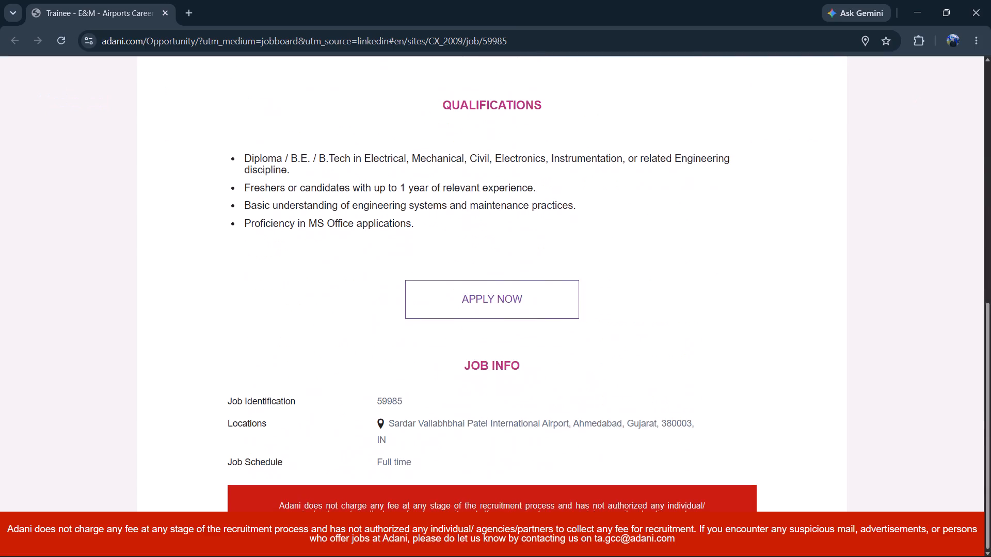
{"action": "left_click", "coordinate": [494, 302]}
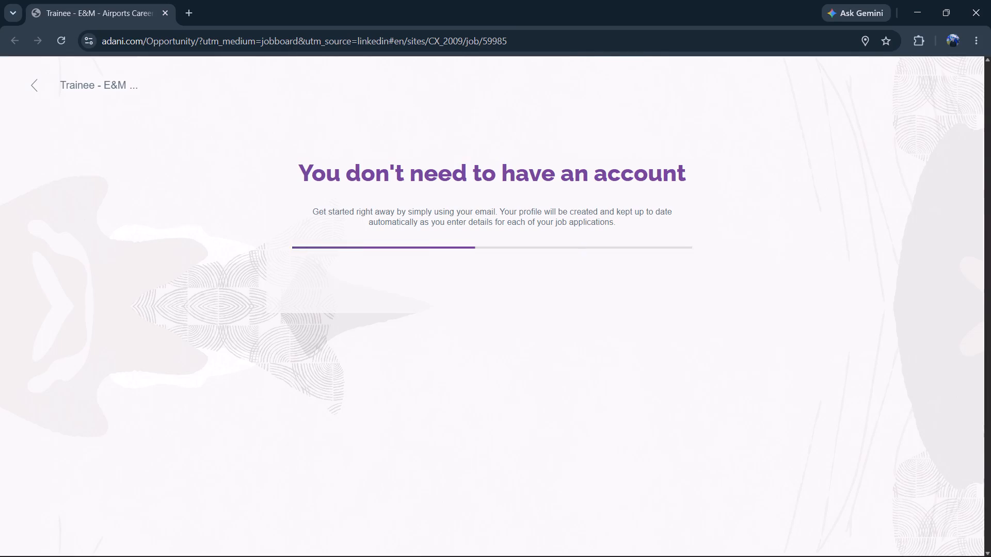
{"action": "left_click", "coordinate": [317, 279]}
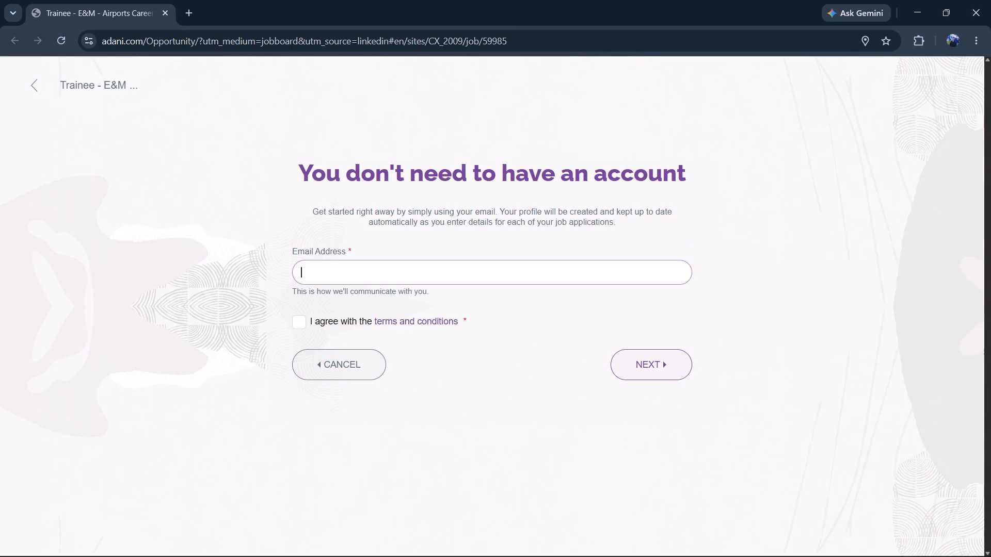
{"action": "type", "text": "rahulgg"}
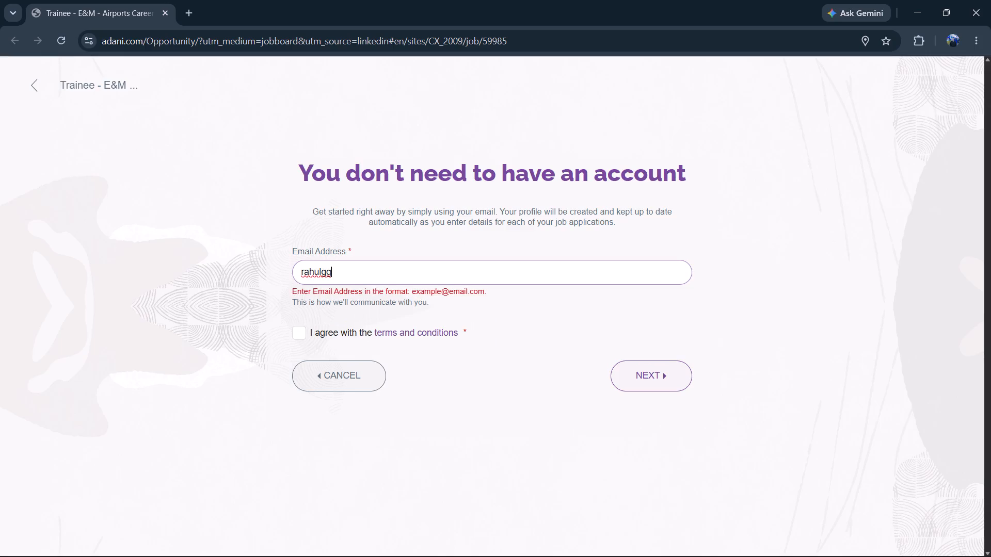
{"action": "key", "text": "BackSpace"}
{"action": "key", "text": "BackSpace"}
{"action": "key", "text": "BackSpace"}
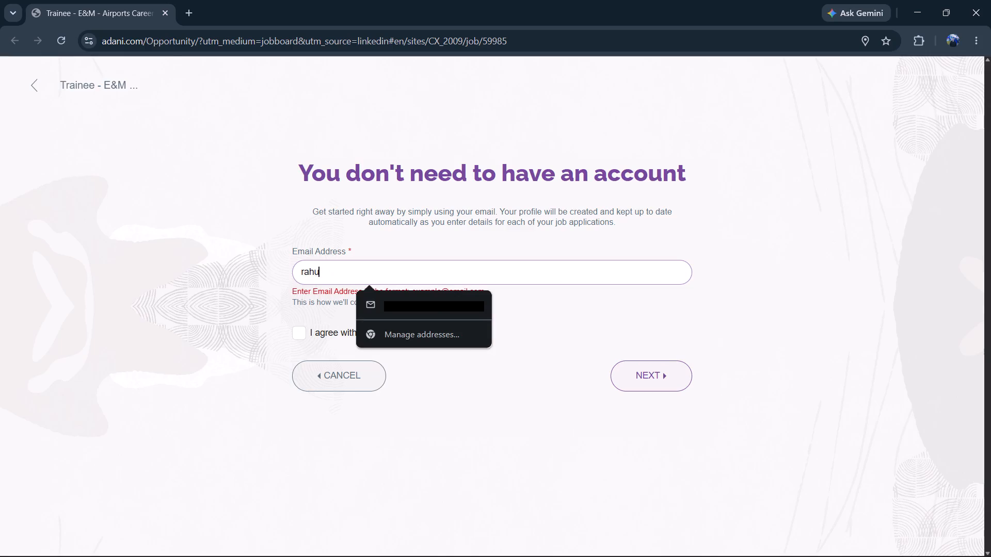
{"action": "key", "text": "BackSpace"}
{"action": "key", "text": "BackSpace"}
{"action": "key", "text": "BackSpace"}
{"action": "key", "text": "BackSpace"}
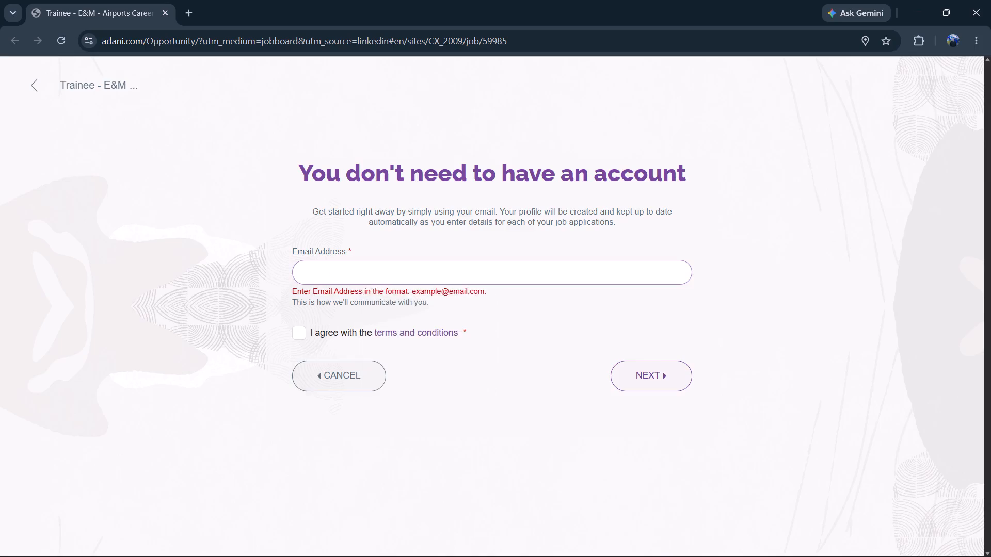
Fill in the applicant's email address from the saved autofill suggestions and agree to the terms and conditions.
{"action": "left_click", "coordinate": [322, 280]}
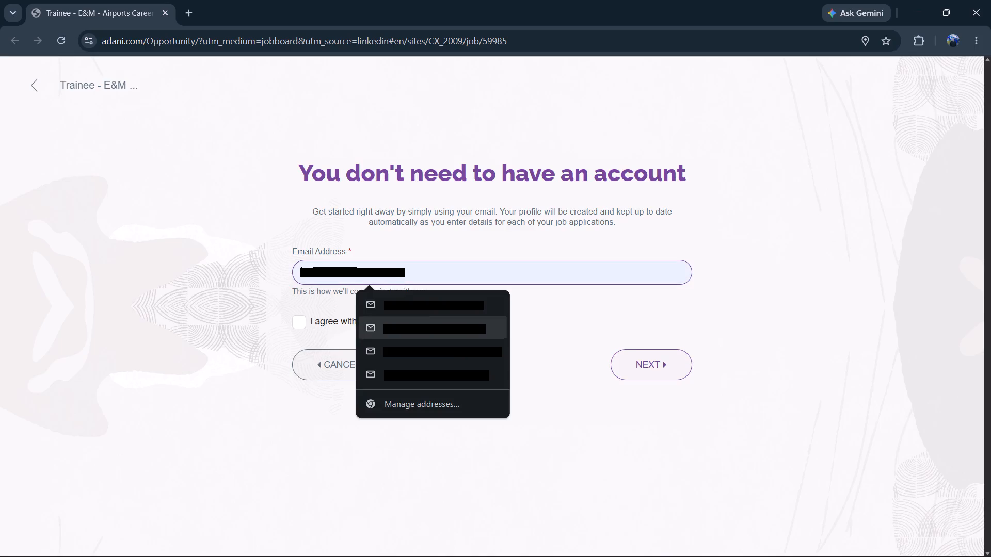
{"action": "left_click", "coordinate": [415, 333]}
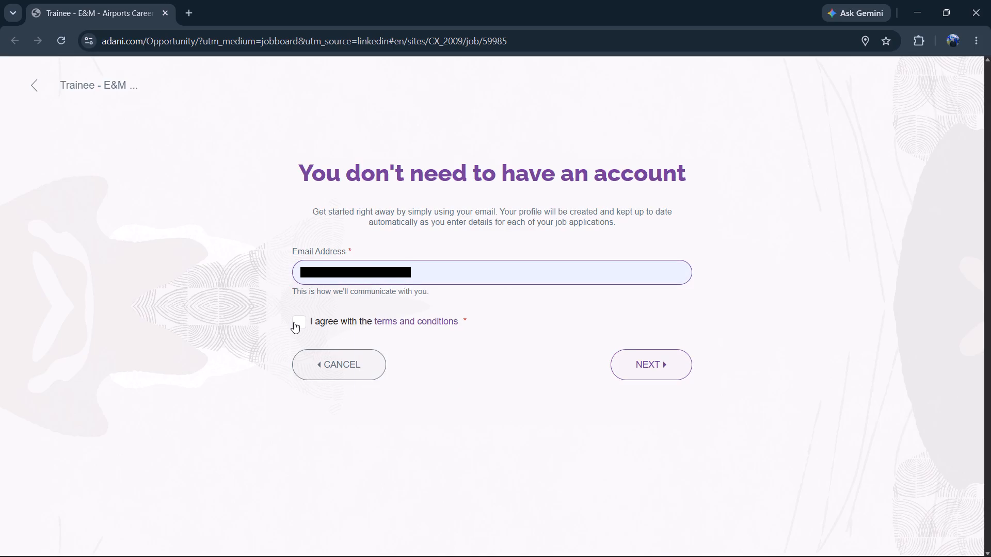
{"action": "left_click", "coordinate": [294, 322]}
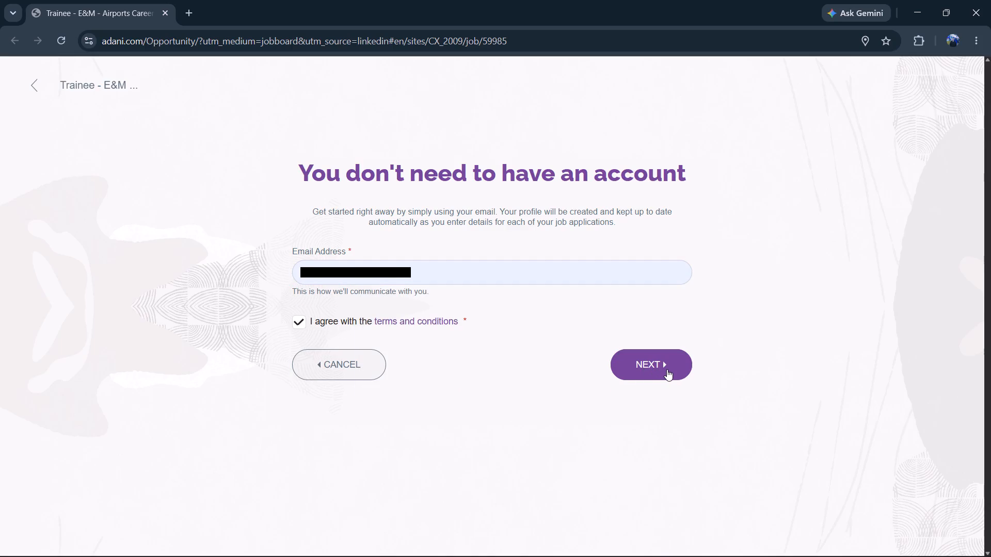
Select the text in the application's Email Address field for editing.
{"action": "left_click", "coordinate": [424, 274]}
{"action": "left_click_drag", "start_coordinate": [424, 274], "coordinate": [364, 274]}
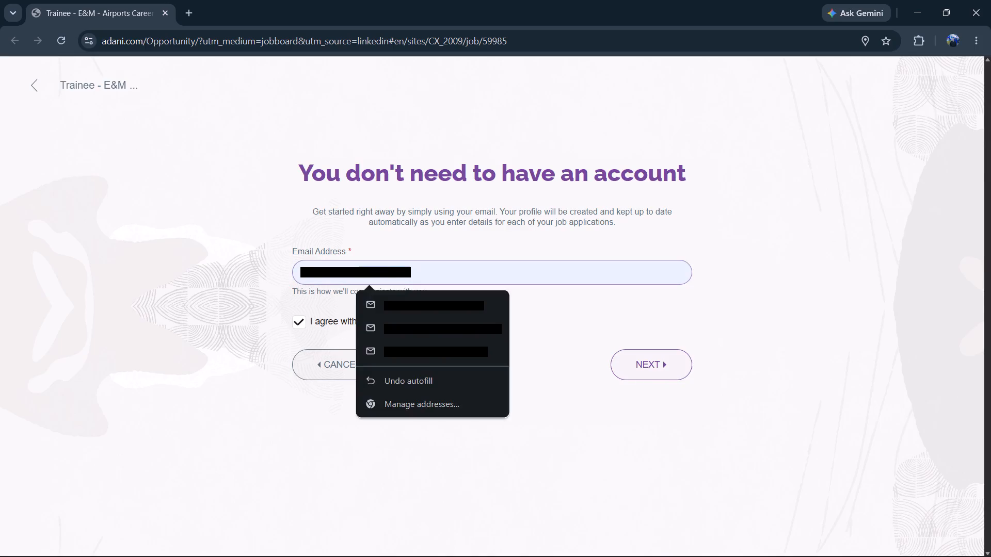
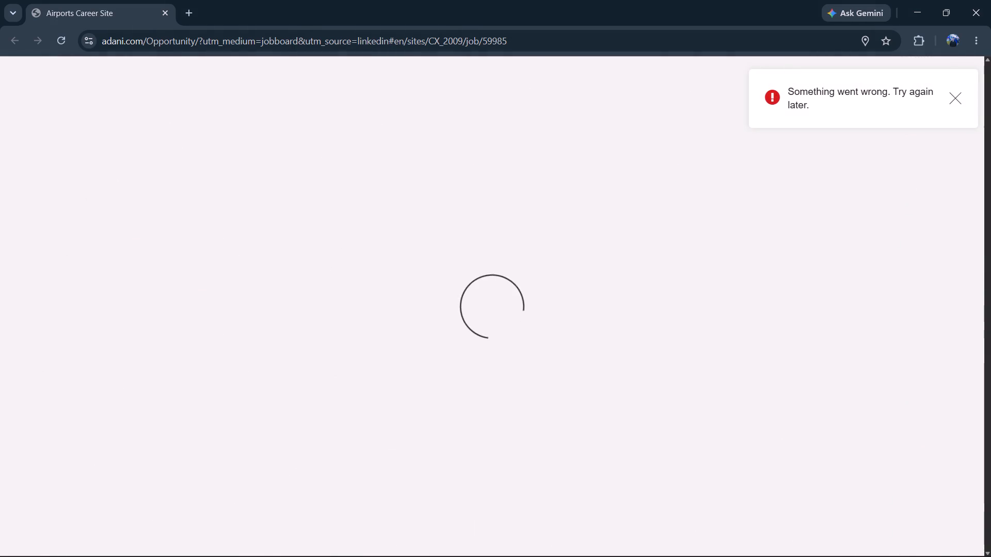
Dismiss the error notice, fill in the contact information from the applicant's saved autofill entry, and set the title to Mr.
{"action": "left_click", "coordinate": [959, 95]}
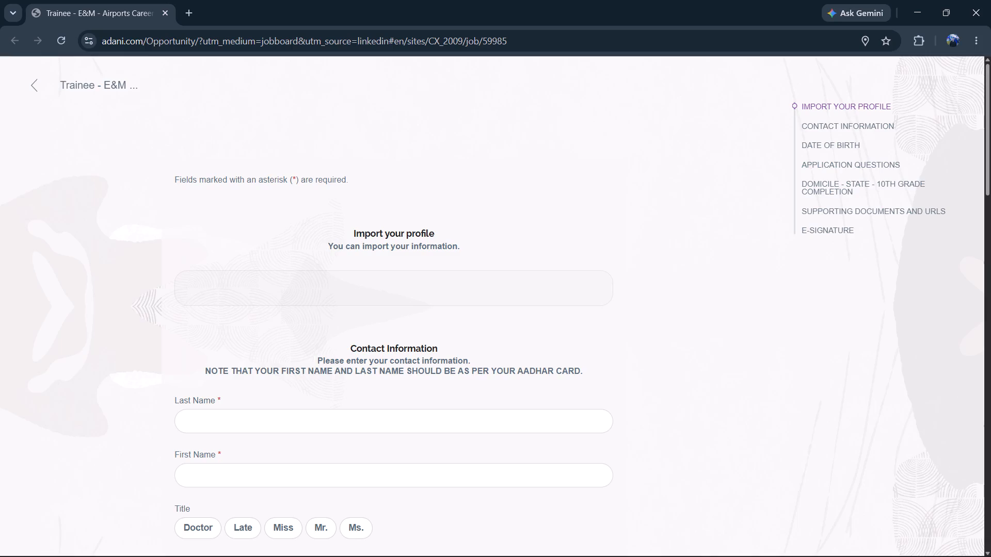
{"action": "left_click", "coordinate": [244, 420]}
{"action": "left_click", "coordinate": [263, 289]}
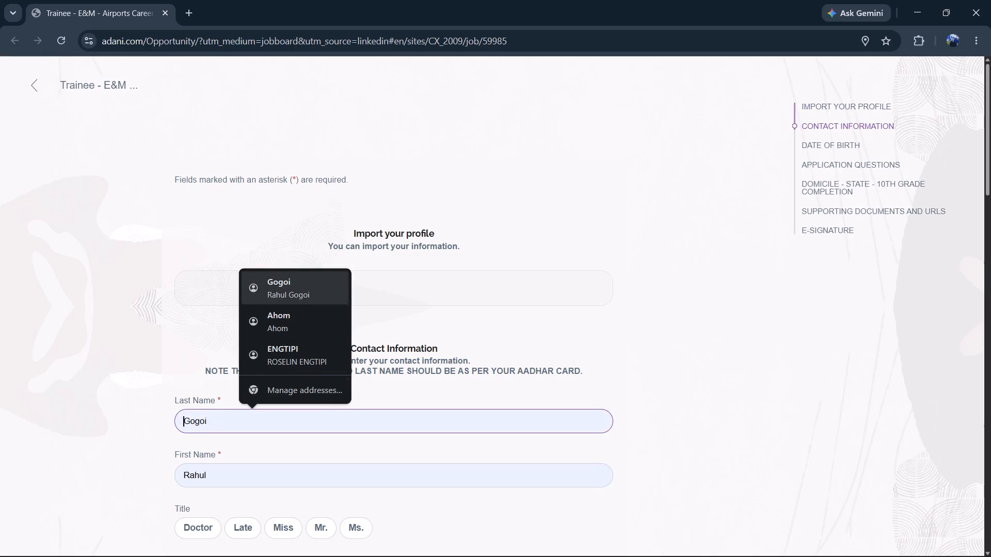
{"action": "scroll", "coordinate": [171, 298], "scroll_direction": "down", "scroll_amount": 1}
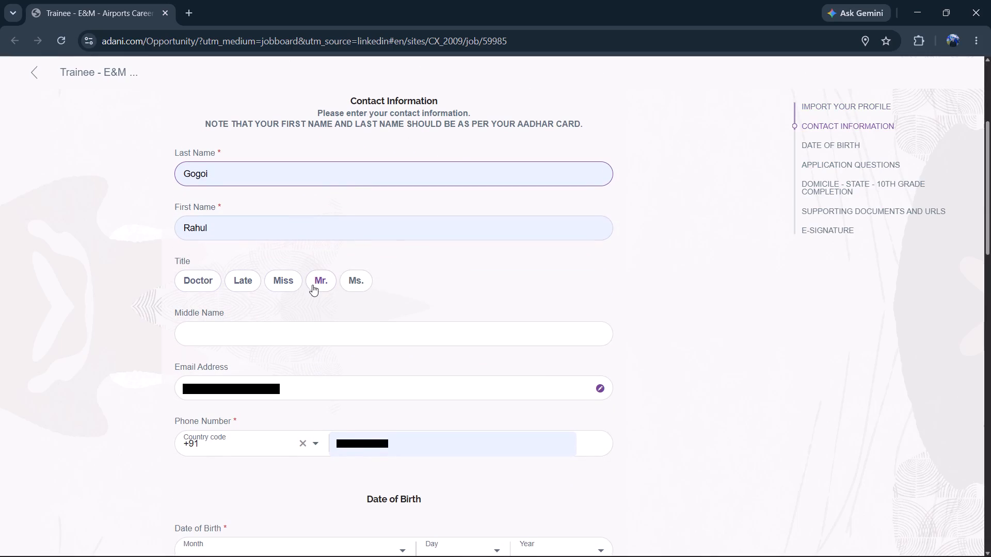
{"action": "left_click", "coordinate": [312, 285]}
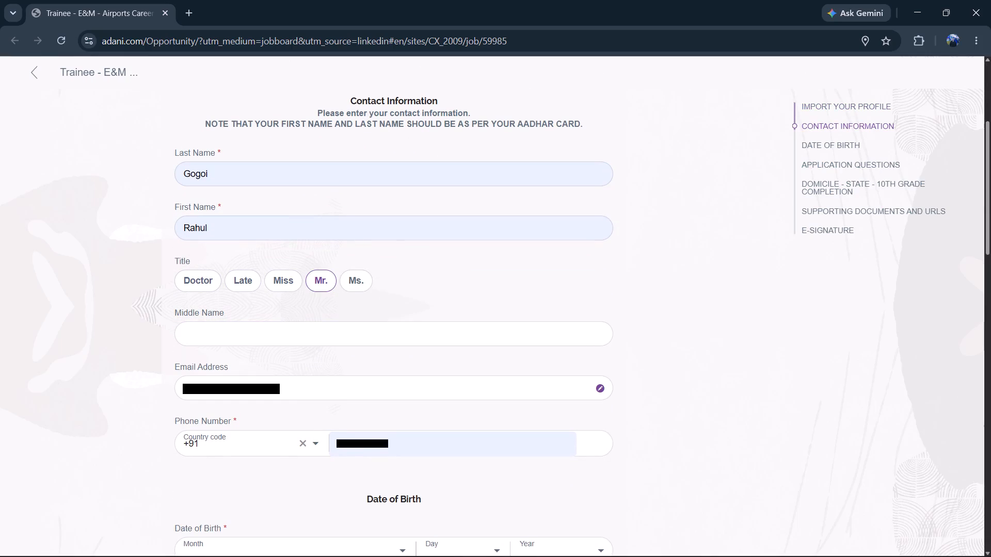
Enter the applicant's month, day and year of birth in the Date of Birth section.
{"action": "scroll", "coordinate": [292, 340], "scroll_direction": "down", "scroll_amount": 1}
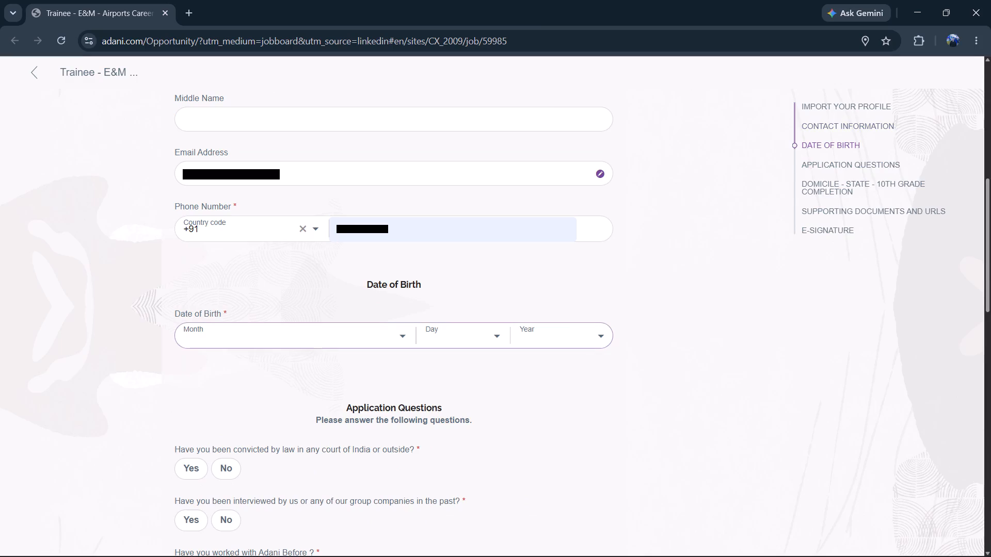
{"action": "left_click", "coordinate": [272, 342]}
{"action": "left_click", "coordinate": [244, 290]}
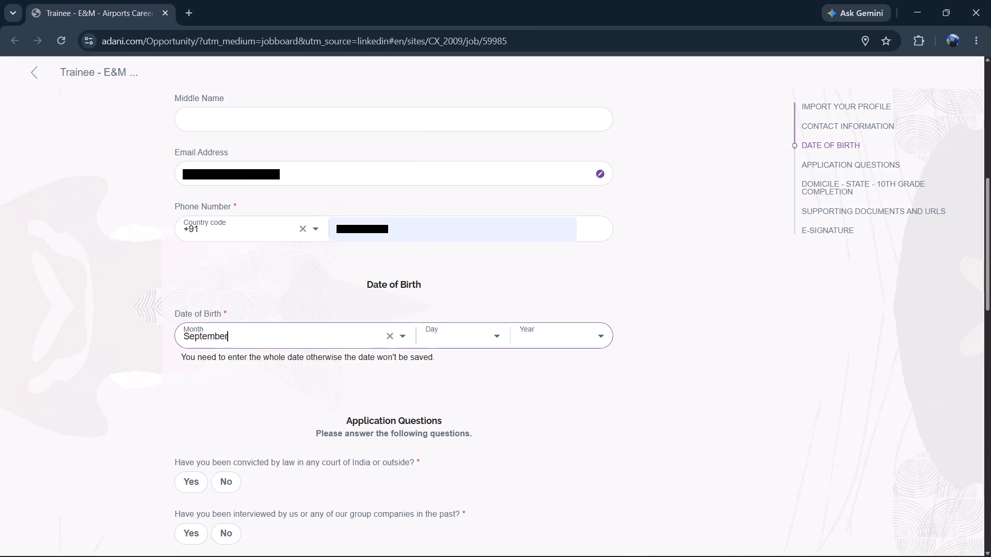
{"action": "left_click", "coordinate": [469, 339]}
{"action": "scroll", "coordinate": [466, 289], "scroll_direction": "down", "scroll_amount": 1}
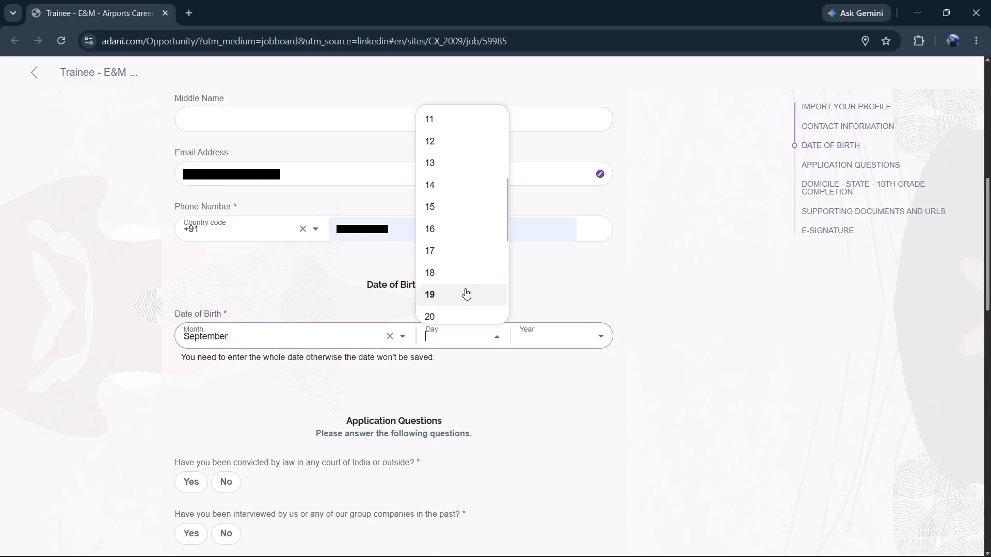
{"action": "left_click", "coordinate": [438, 310]}
{"action": "left_click", "coordinate": [545, 331]}
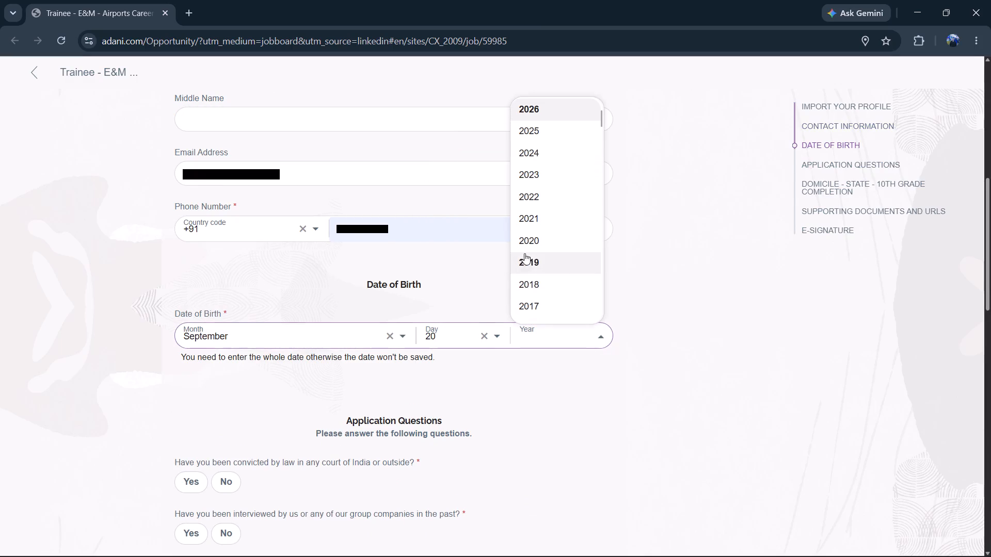
{"action": "scroll", "coordinate": [539, 251], "scroll_direction": "down", "scroll_amount": 3}
{"action": "scroll", "coordinate": [539, 251], "scroll_direction": "up", "scroll_amount": 1}
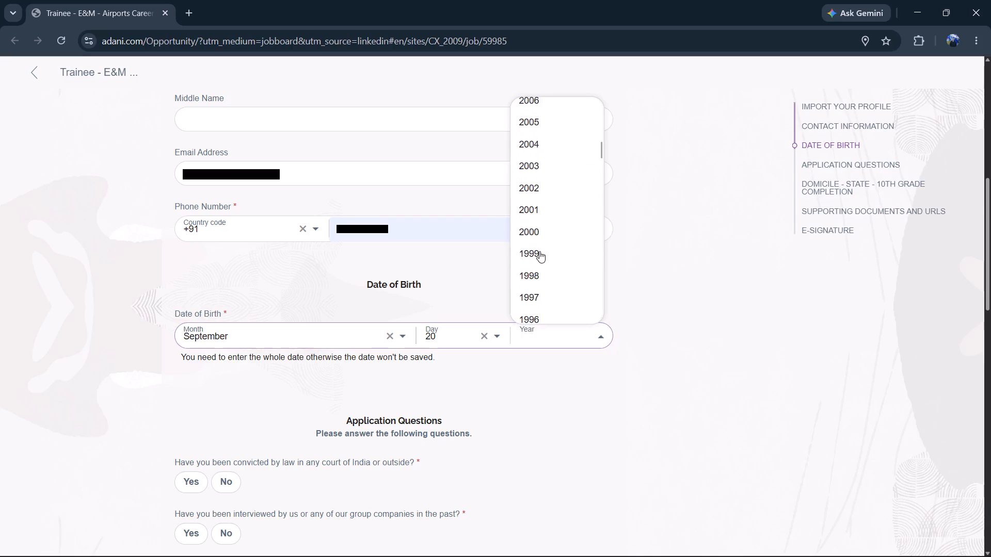
{"action": "left_click", "coordinate": [541, 191]}
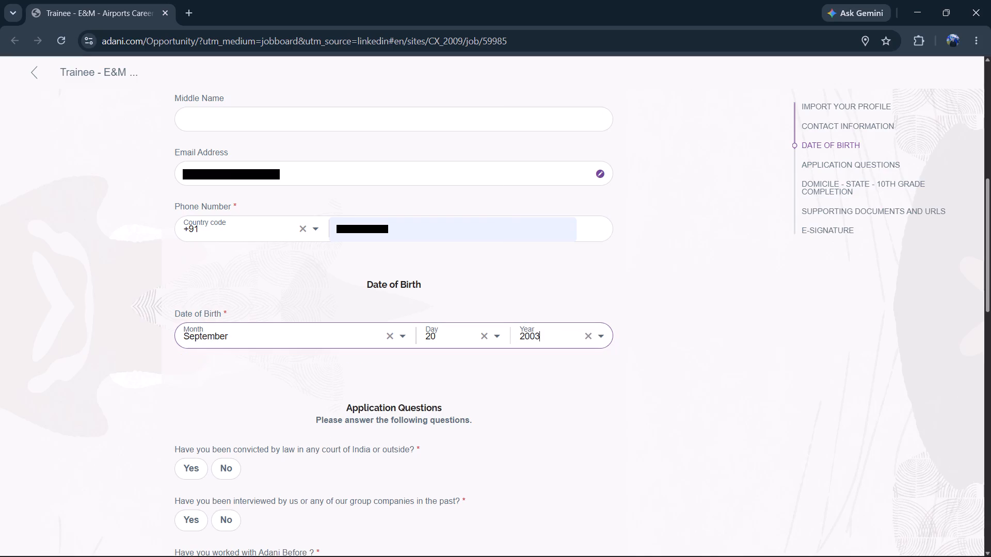
Answer No to all four application questions on conviction, past interviews, previous Adani employment and relation to Adani Group employees.
{"action": "scroll", "coordinate": [284, 299], "scroll_direction": "down", "scroll_amount": 1}
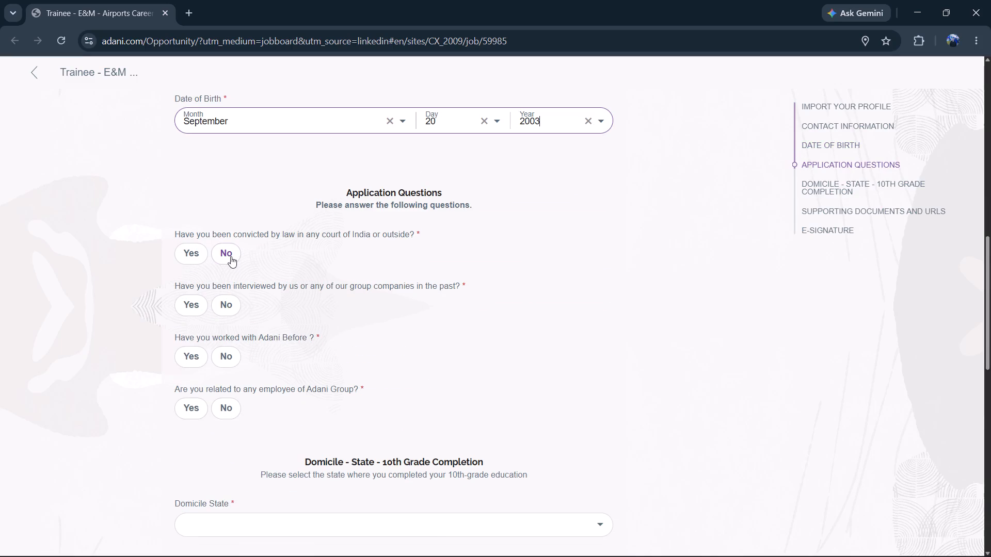
{"action": "left_click", "coordinate": [231, 256]}
{"action": "left_click", "coordinate": [229, 295]}
{"action": "left_click", "coordinate": [218, 351]}
{"action": "left_click", "coordinate": [226, 403]}
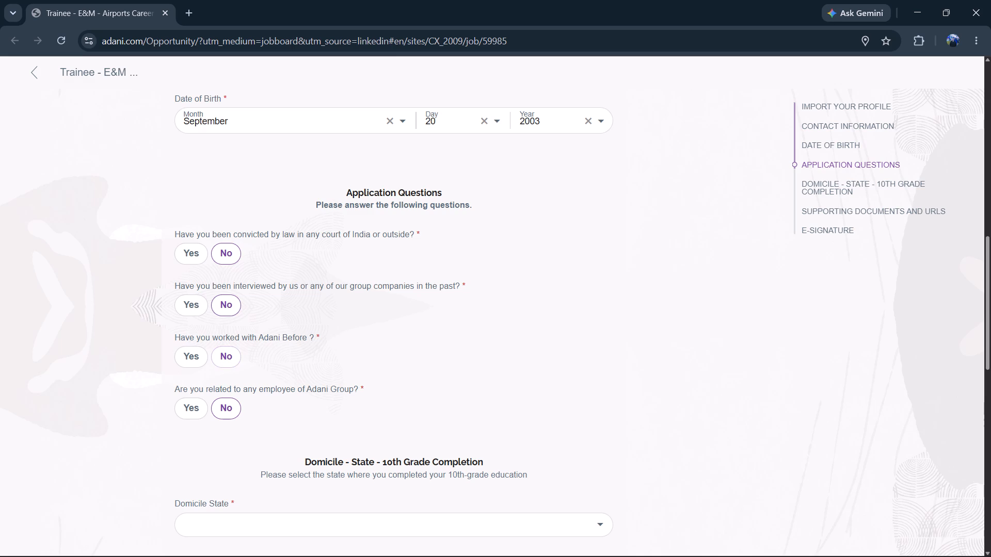
Set the Domicile State to Assam.
{"action": "scroll", "coordinate": [338, 355], "scroll_direction": "down", "scroll_amount": 1}
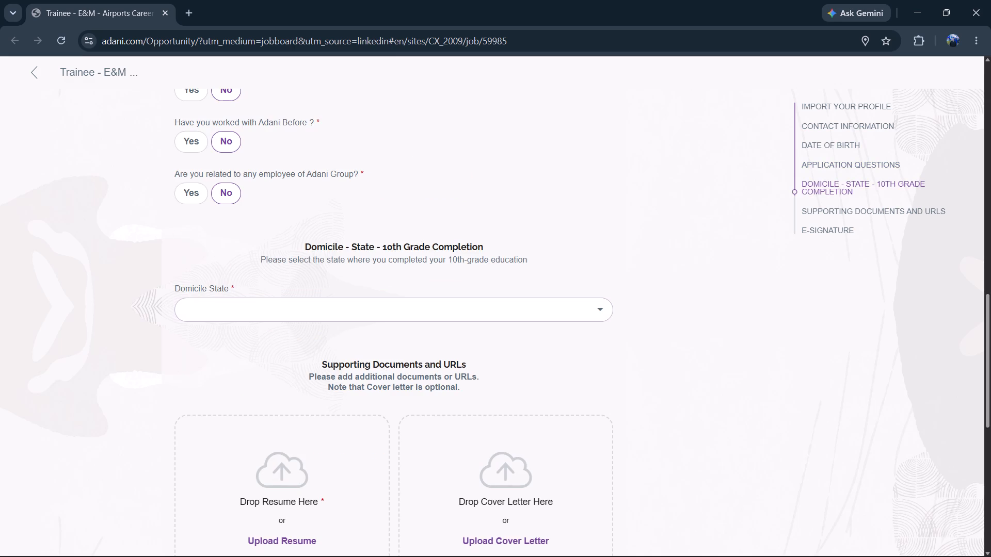
{"action": "left_click", "coordinate": [299, 312]}
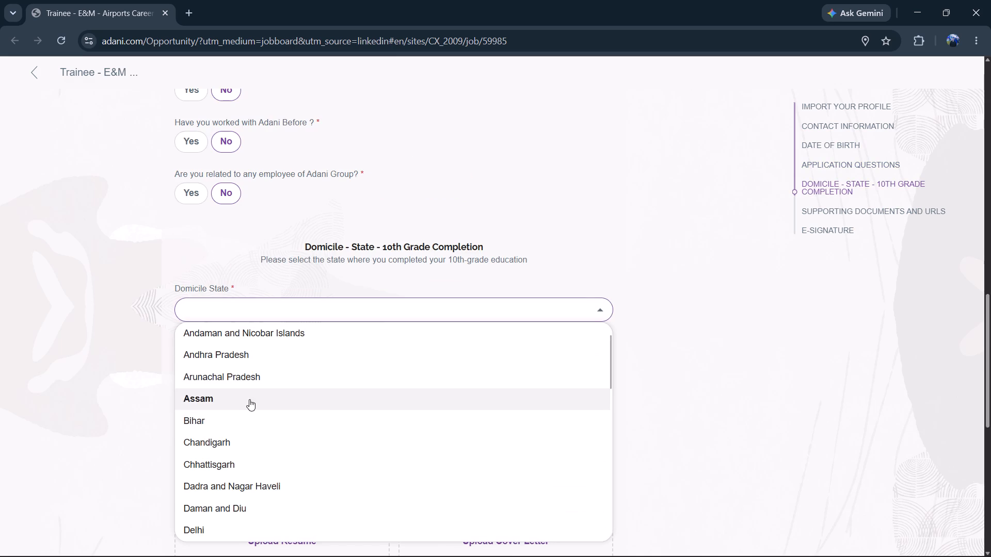
{"action": "left_click", "coordinate": [249, 399]}
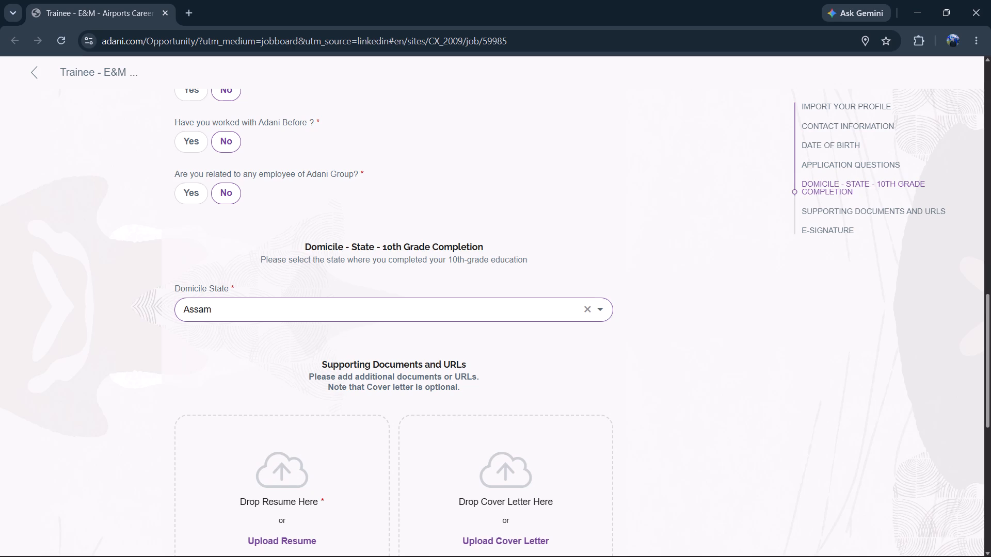
Upload the PDF resume named with the applicant's full name from the RG folder as the application's resume.
{"action": "scroll", "coordinate": [263, 288], "scroll_direction": "down", "scroll_amount": 1}
{"action": "left_click", "coordinate": [278, 324]}
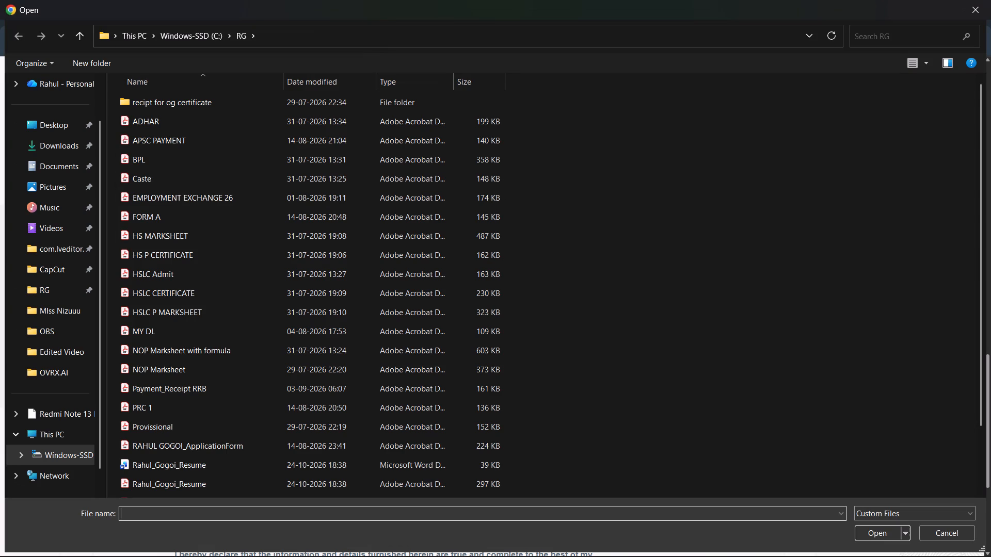
{"action": "left_click", "coordinate": [925, 64]}
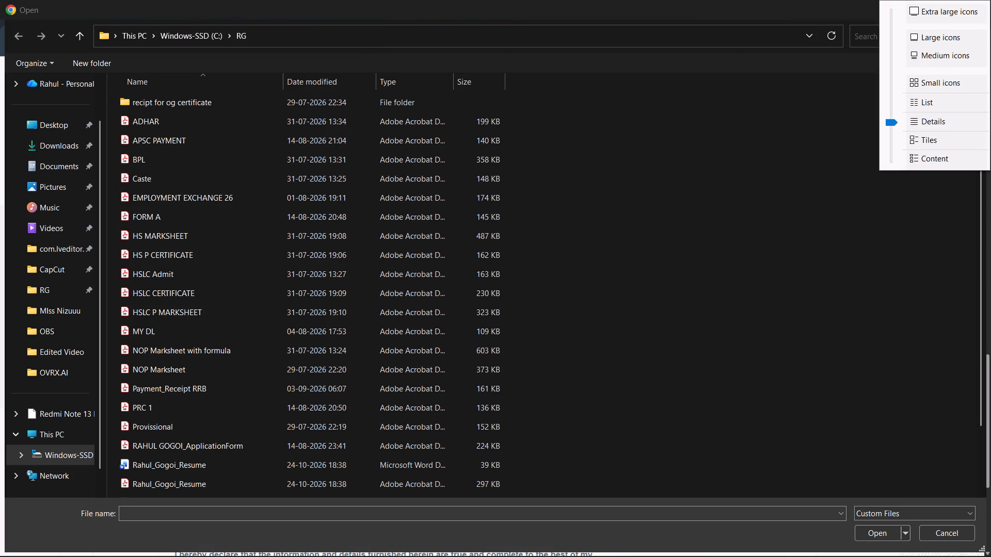
{"action": "left_click", "coordinate": [927, 55]}
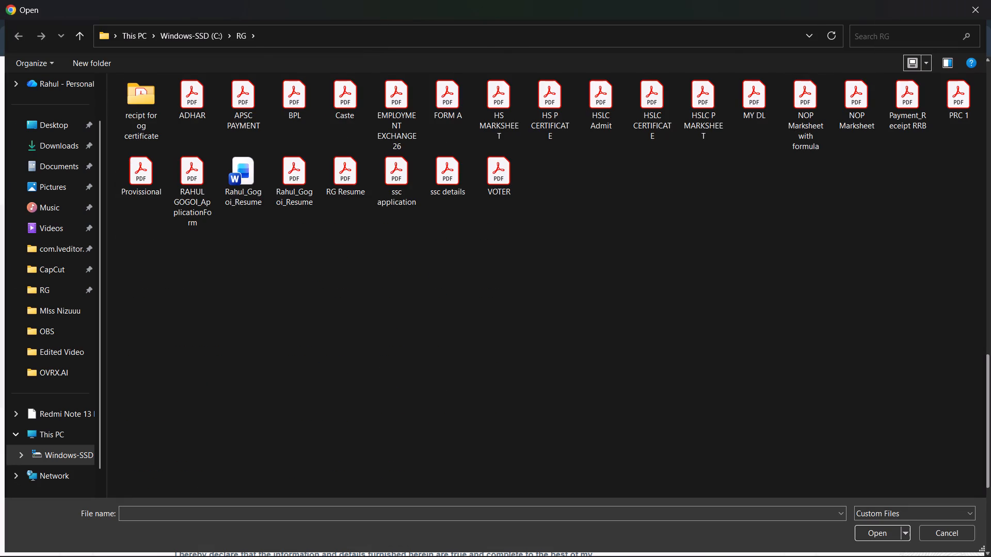
{"action": "left_click", "coordinate": [930, 69]}
{"action": "left_click", "coordinate": [922, 57]}
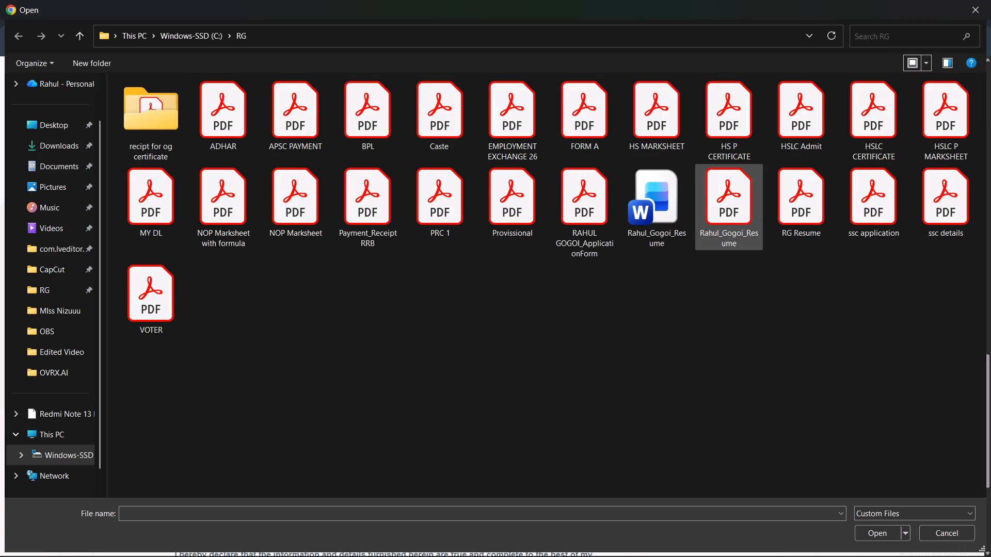
{"action": "left_click", "coordinate": [741, 228]}
{"action": "left_click", "coordinate": [887, 537]}
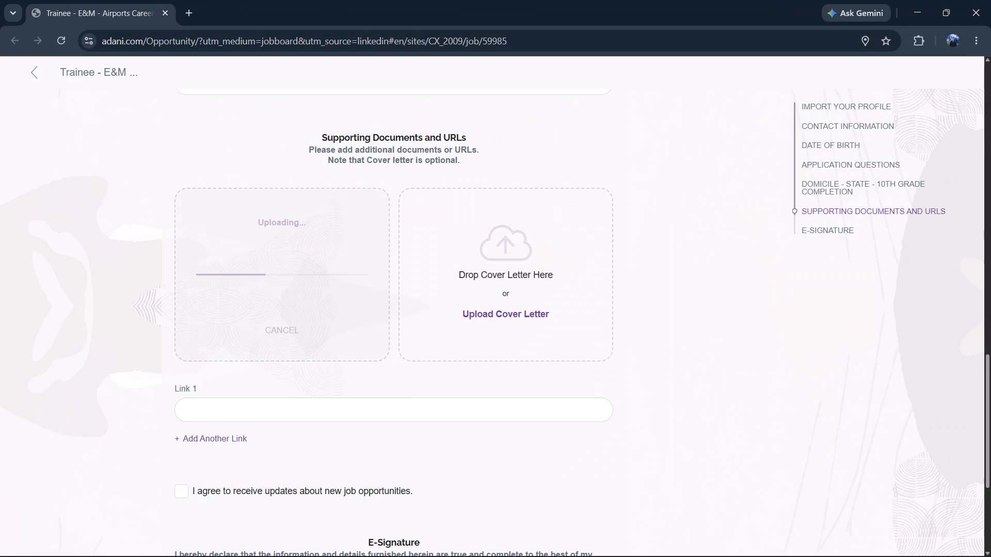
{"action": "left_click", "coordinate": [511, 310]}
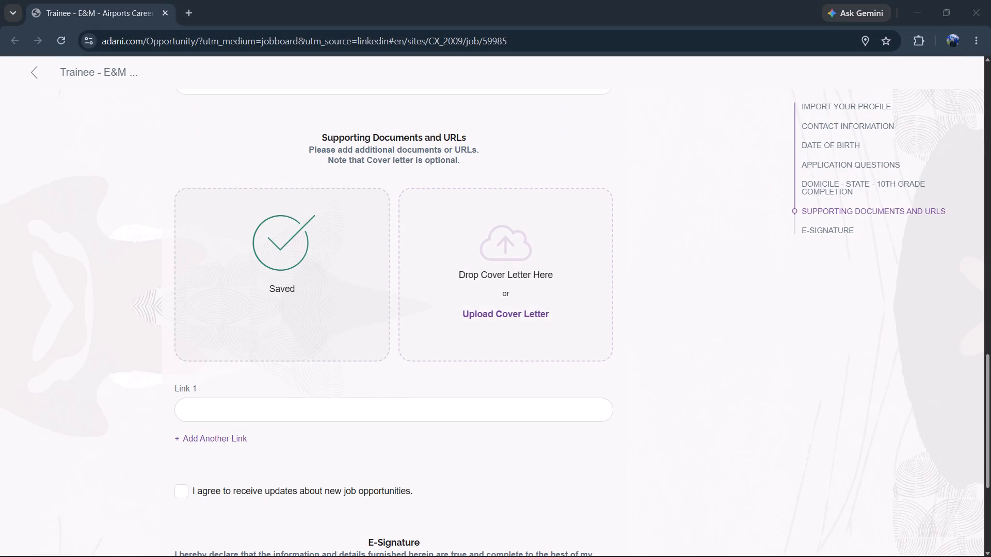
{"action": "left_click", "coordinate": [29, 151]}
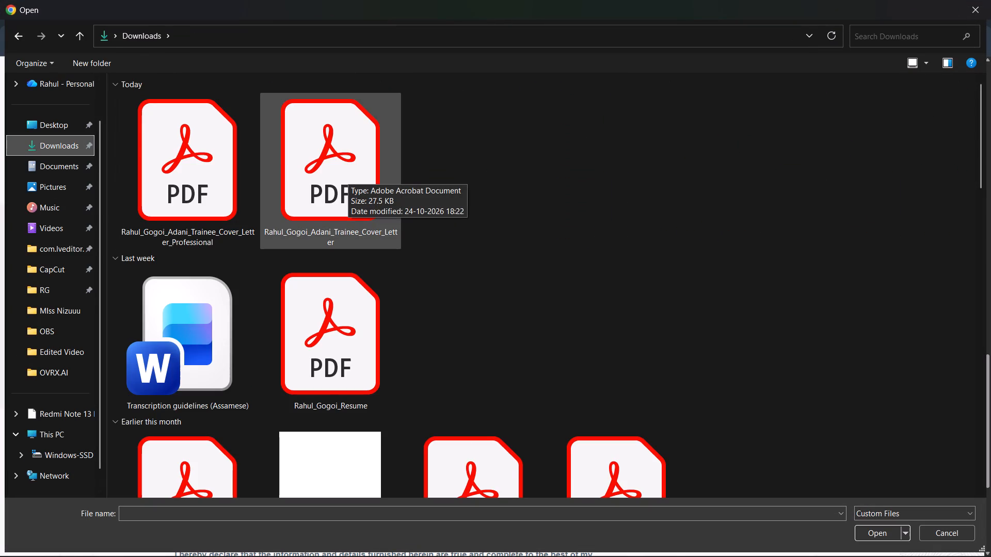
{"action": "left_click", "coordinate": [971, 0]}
In File Explorer's Downloads folder, remove "Adani_Trainee_" from the name of the cover letter PDF without the "Professional" suffix.
{"action": "left_click", "coordinate": [537, 547]}
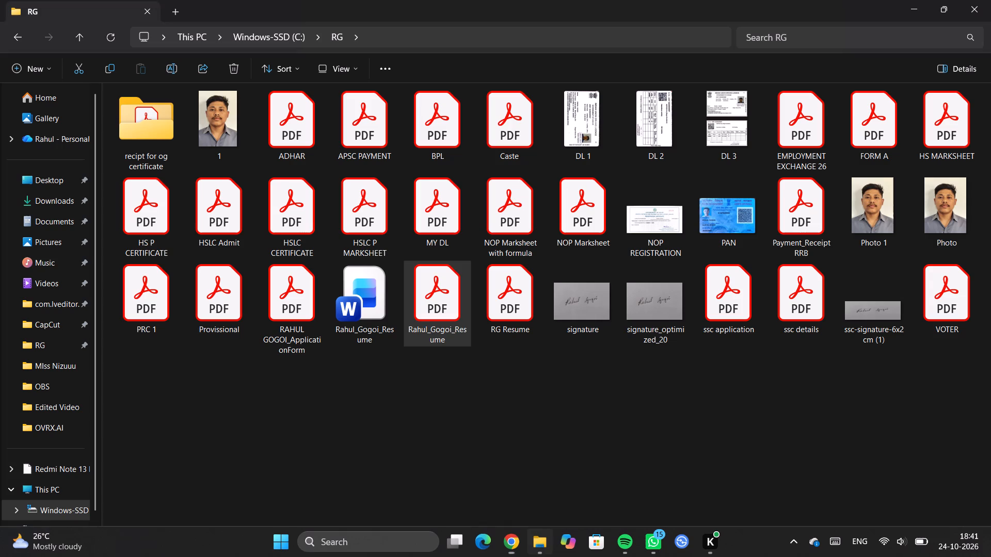
{"action": "left_click", "coordinate": [41, 196]}
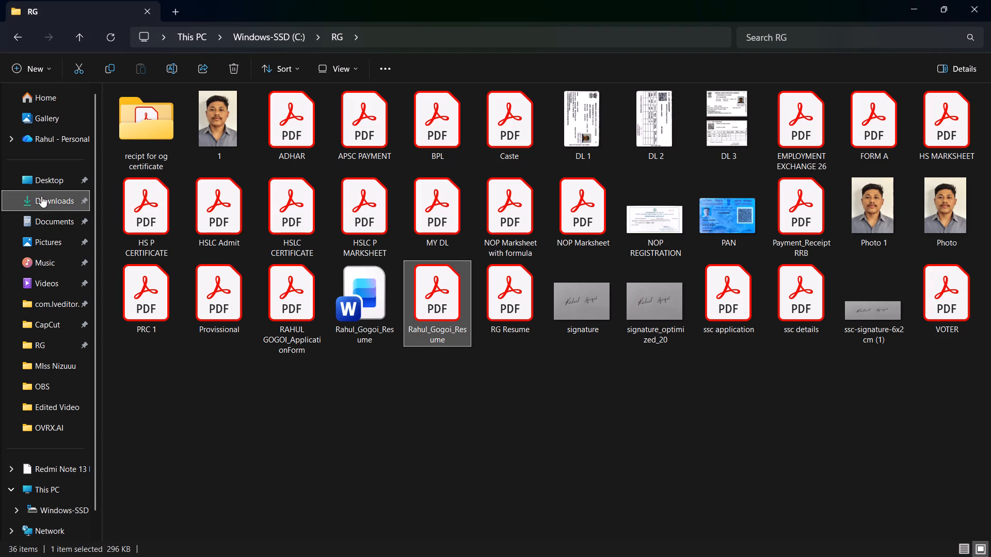
{"action": "right_click", "coordinate": [212, 165]}
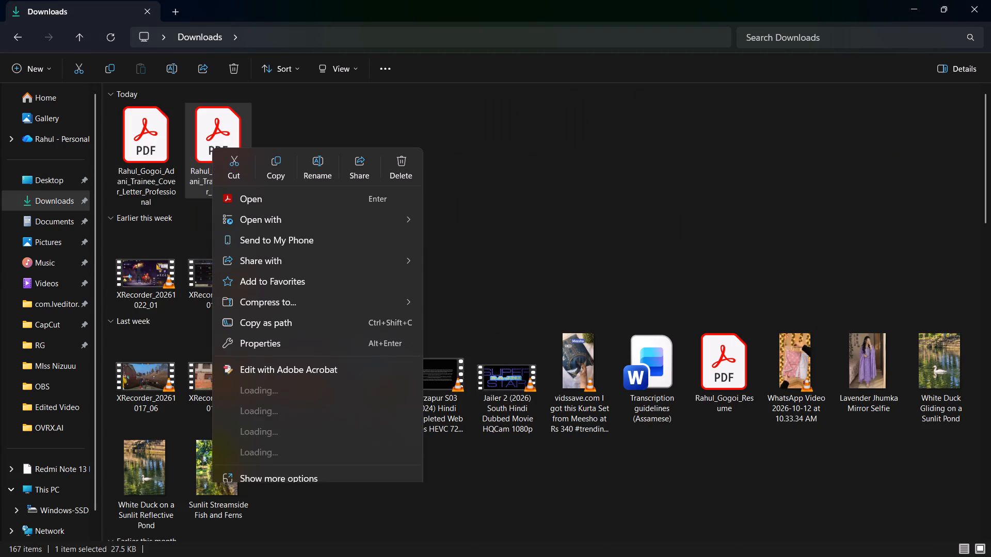
{"action": "left_click", "coordinate": [311, 174]}
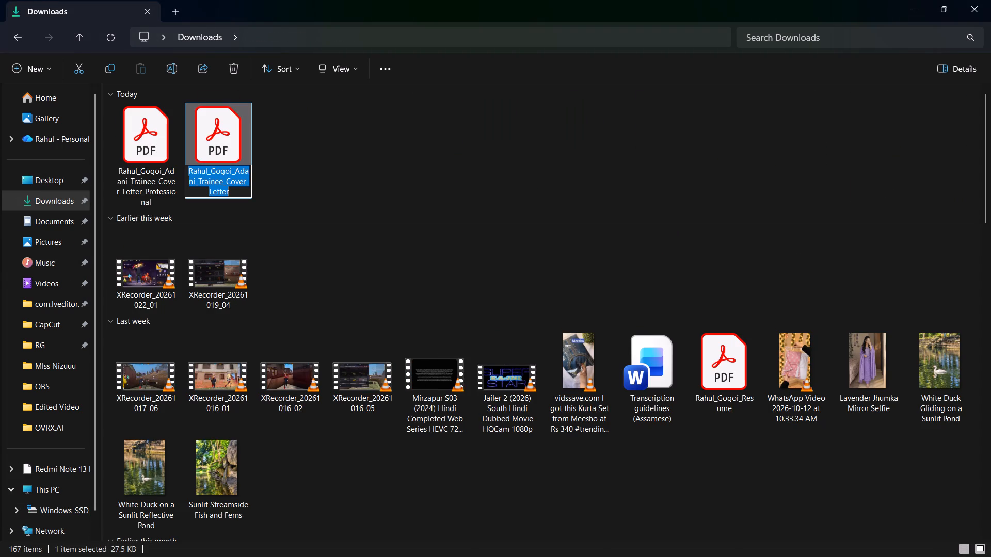
{"action": "left_click", "coordinate": [222, 178]}
{"action": "left_click", "coordinate": [225, 179]}
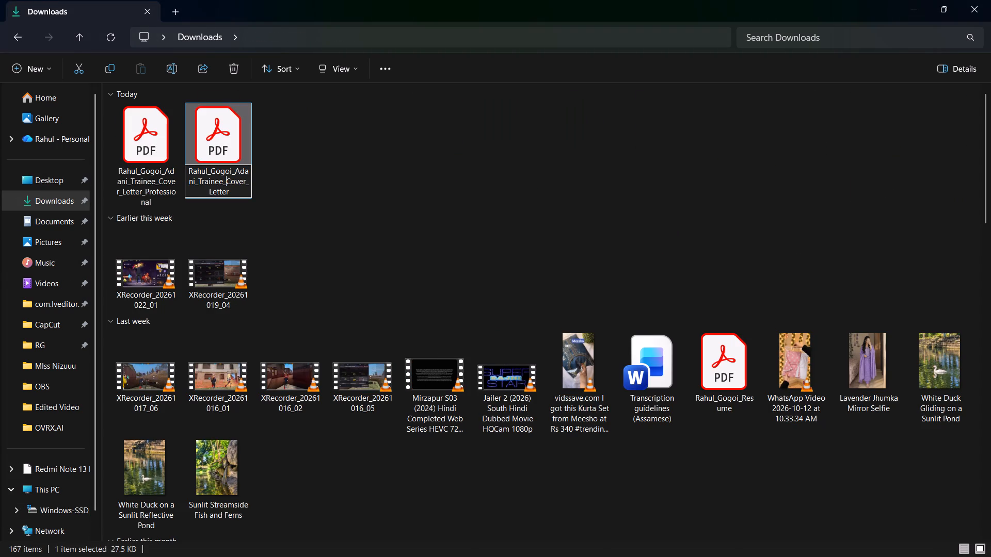
{"action": "key", "text": "BackSpace"}
{"action": "key", "text": "BackSpace"}
{"action": "key", "text": "BackSpace"}
{"action": "key", "text": "BackSpace"}
{"action": "key", "text": "BackSpace"}
{"action": "key", "text": "BackSpace"}
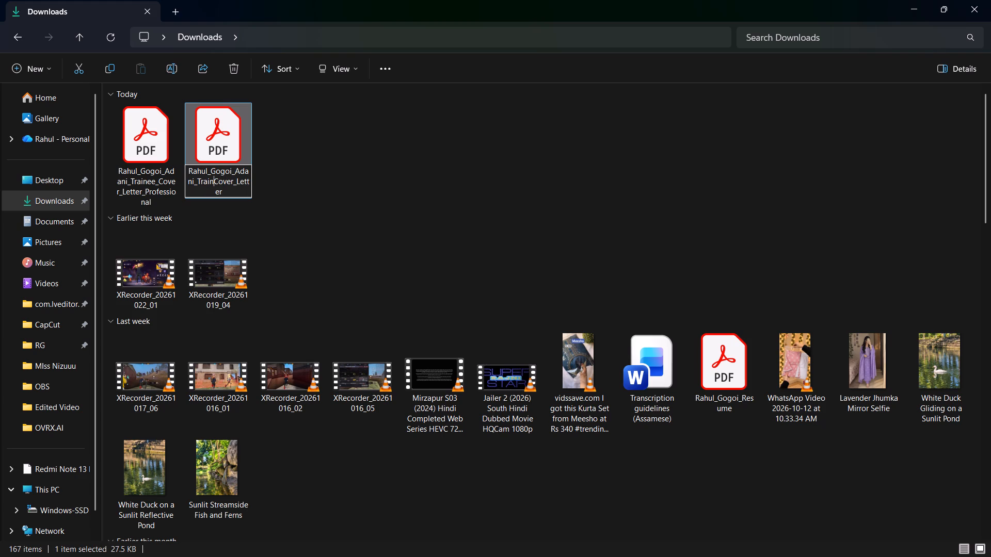
{"action": "key", "text": "BackSpace"}
{"action": "key", "text": "BackSpace"}
{"action": "key", "text": "BackSpace"}
{"action": "key", "text": "BackSpace"}
{"action": "key", "text": "BackSpace"}
{"action": "key", "text": "BackSpace"}
{"action": "key", "text": "BackSpace"}
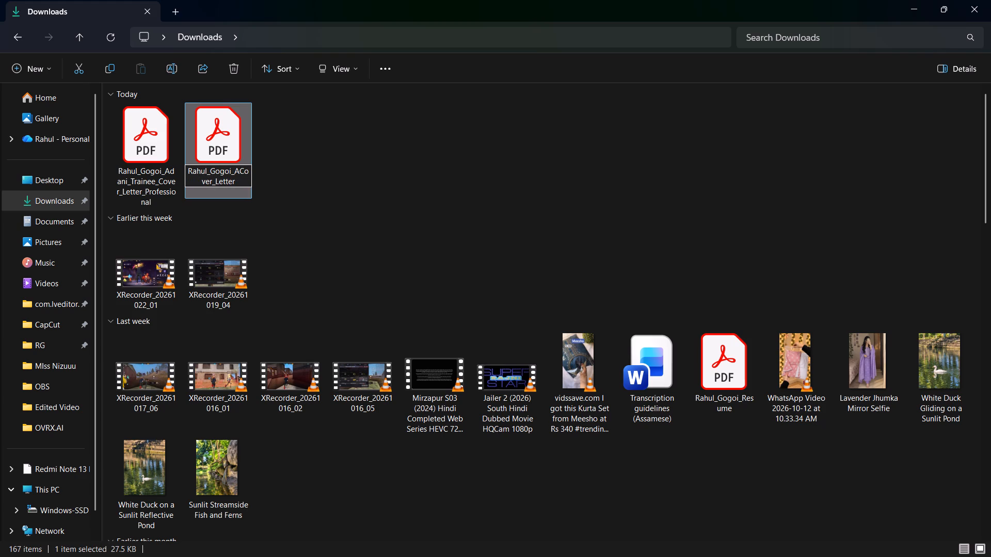
{"action": "key", "text": "BackSpace"}
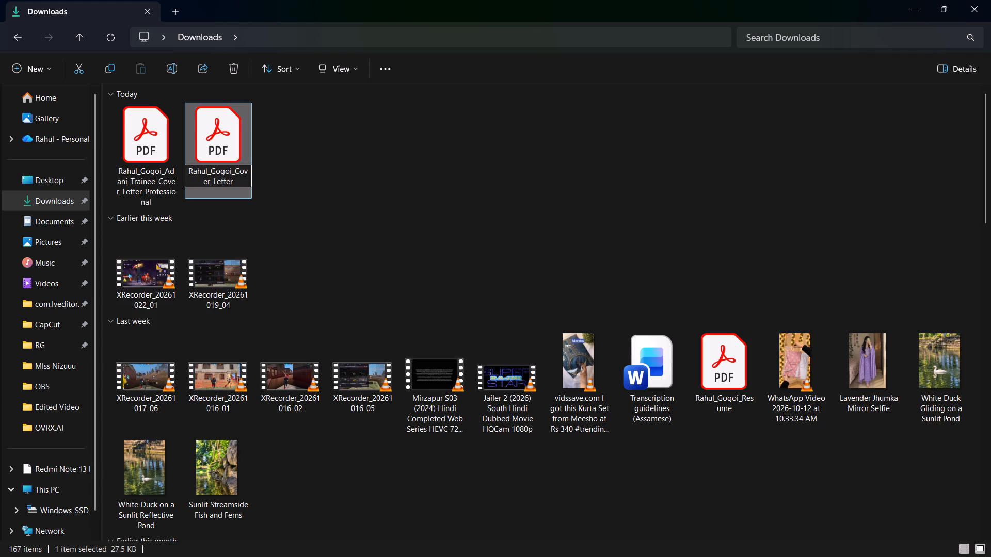
{"action": "key", "text": "Return"}
Open the renamed cover letter PDF in Acrobat, read through its content, and close it.
{"action": "double_click", "coordinate": [218, 125]}
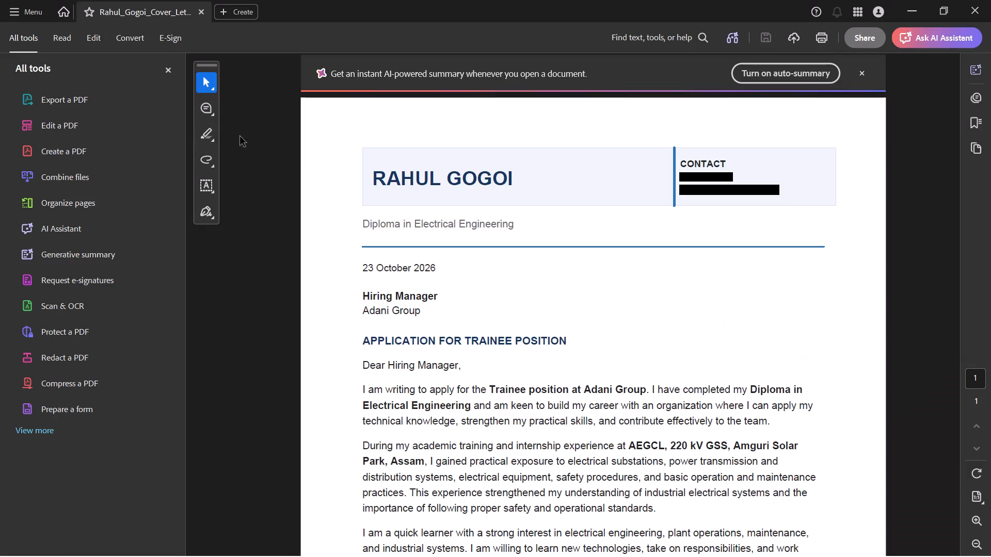
{"action": "scroll", "coordinate": [499, 281], "scroll_direction": "down", "scroll_amount": 3}
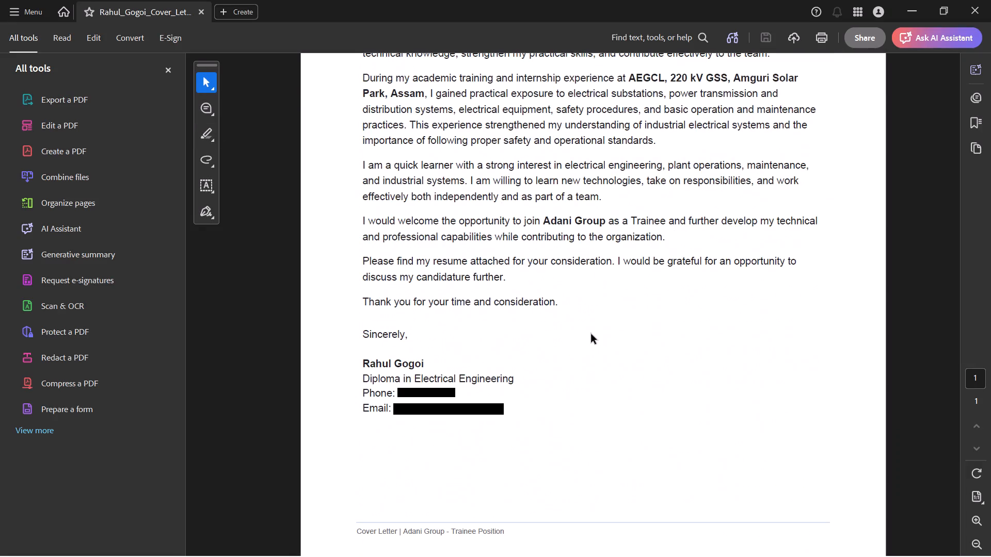
{"action": "scroll", "coordinate": [483, 441], "scroll_direction": "up", "scroll_amount": 1}
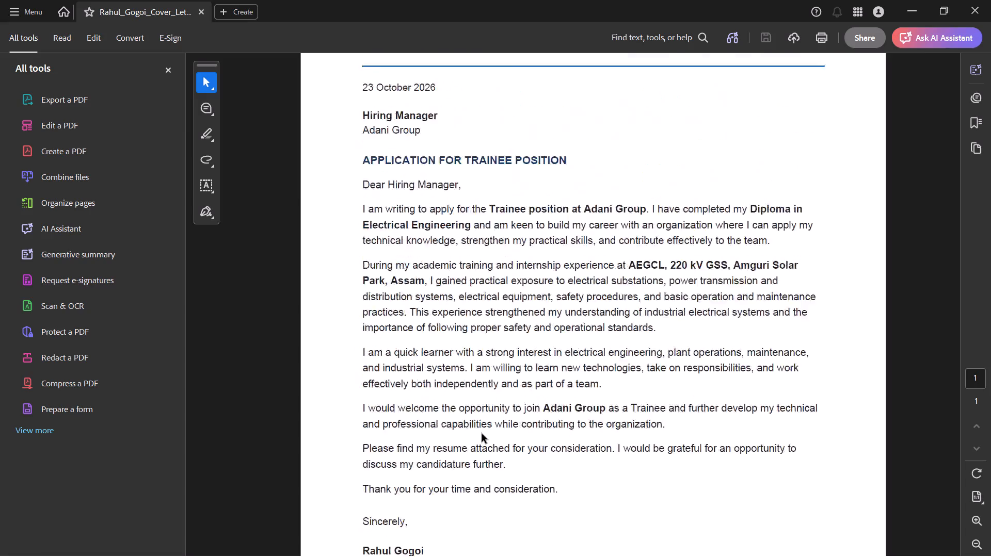
{"action": "scroll", "coordinate": [479, 428], "scroll_direction": "up", "scroll_amount": 1}
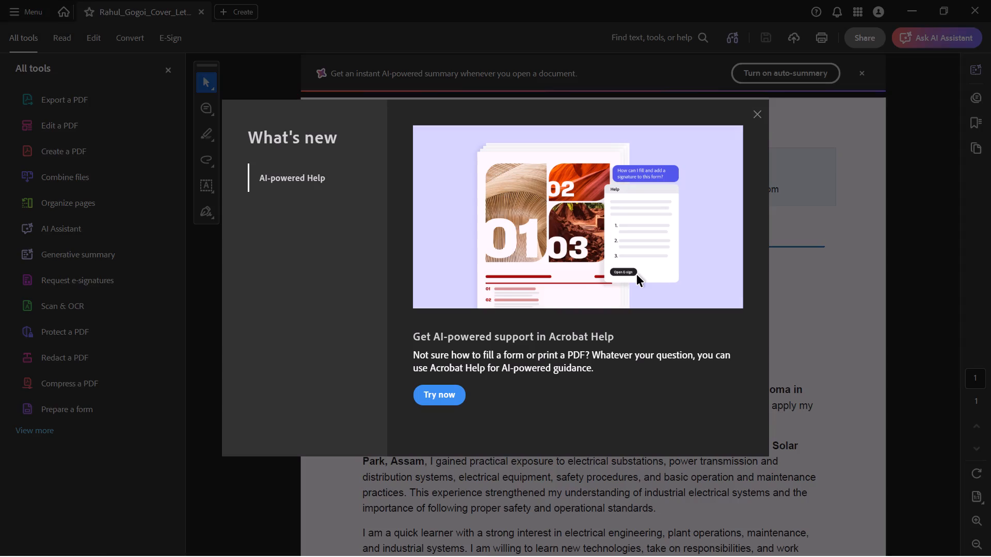
{"action": "left_click", "coordinate": [754, 112]}
{"action": "left_click", "coordinate": [966, 14]}
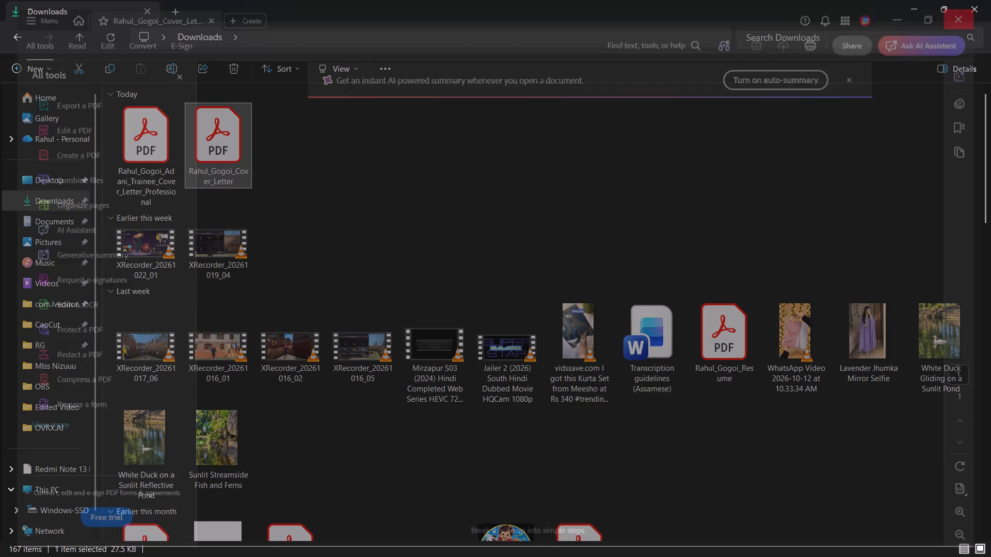
Close File Explorer and upload the renamed cover letter PDF from the Downloads folder as the application's cover letter.
{"action": "left_click", "coordinate": [970, 0]}
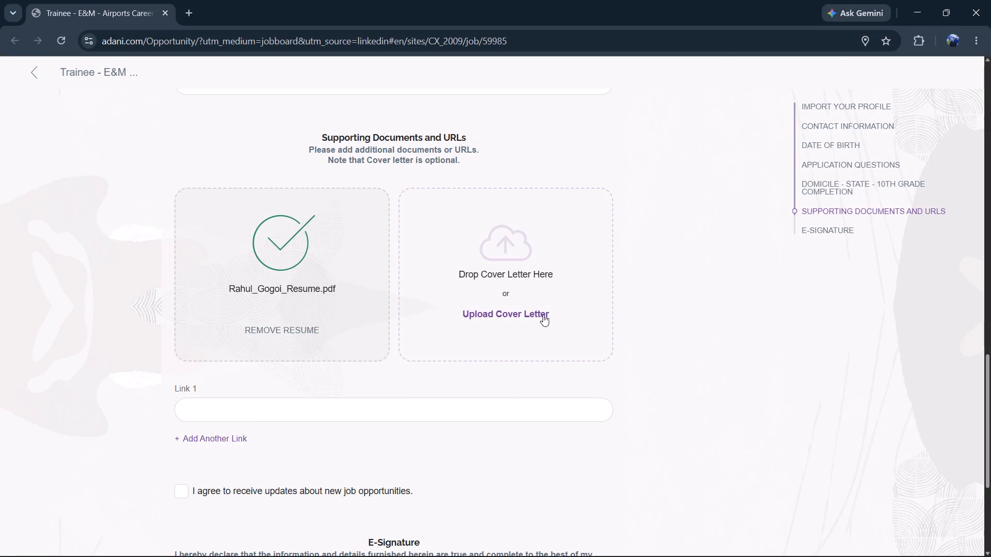
{"action": "left_click", "coordinate": [536, 312]}
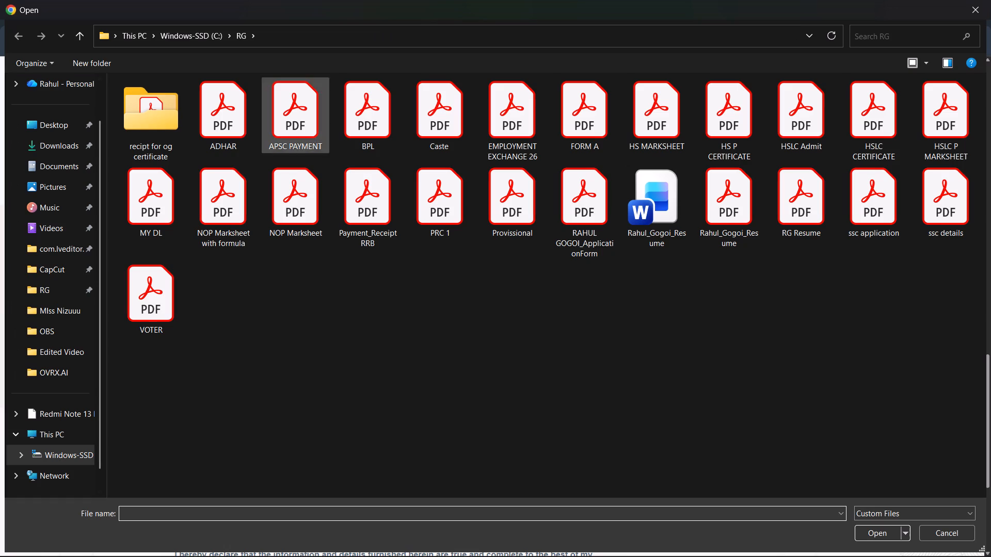
{"action": "left_click", "coordinate": [49, 151]}
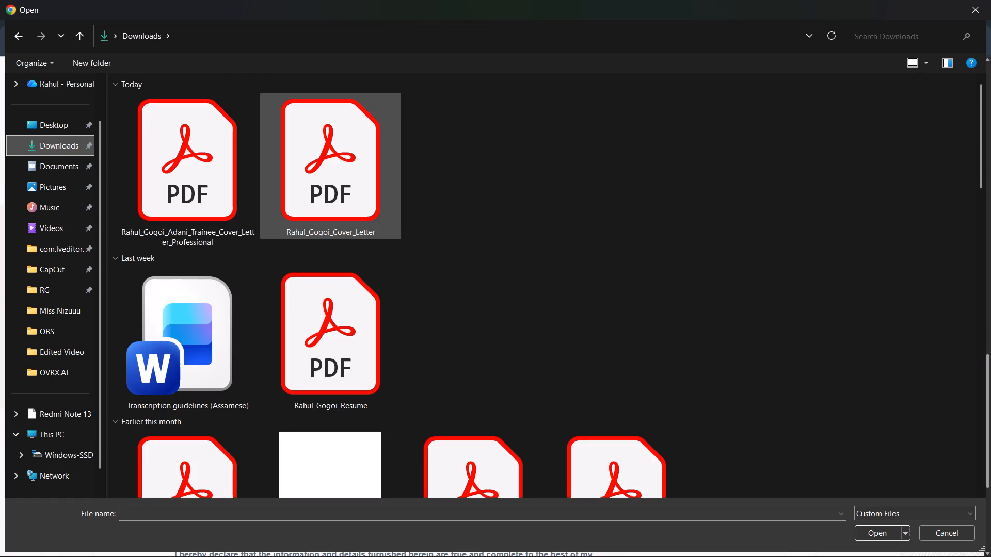
{"action": "left_click", "coordinate": [354, 180]}
{"action": "double_click", "coordinate": [866, 531]}
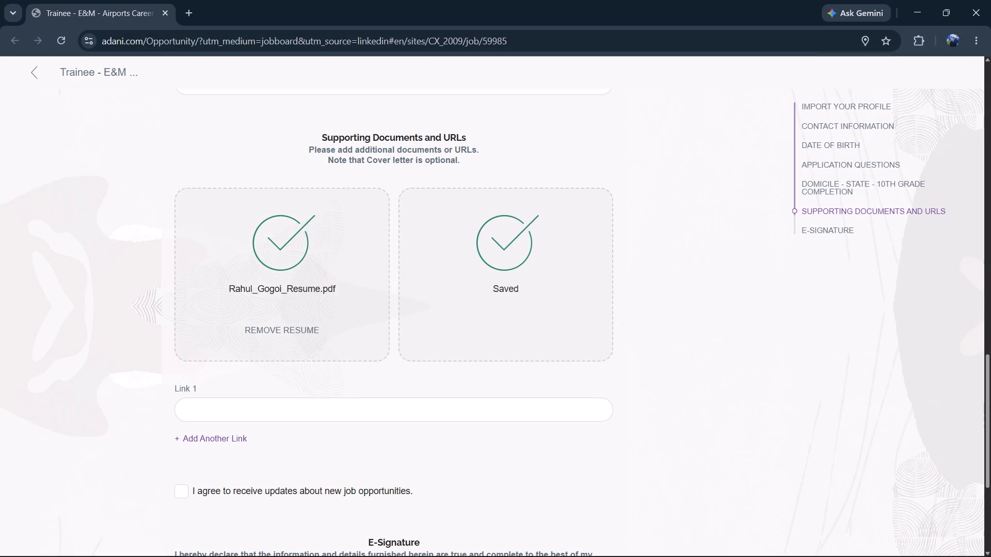
Agree to receive updates about new job opportunities.
{"action": "scroll", "coordinate": [325, 335], "scroll_direction": "down", "scroll_amount": 1}
{"action": "scroll", "coordinate": [459, 317], "scroll_direction": "up", "scroll_amount": 1}
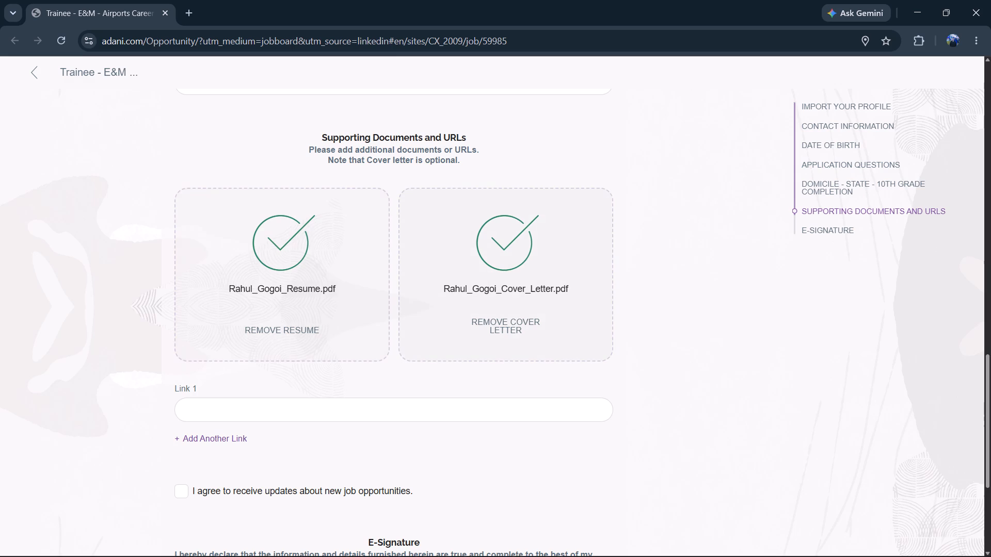
{"action": "scroll", "coordinate": [286, 264], "scroll_direction": "down", "scroll_amount": 1}
{"action": "left_click", "coordinate": [182, 275]}
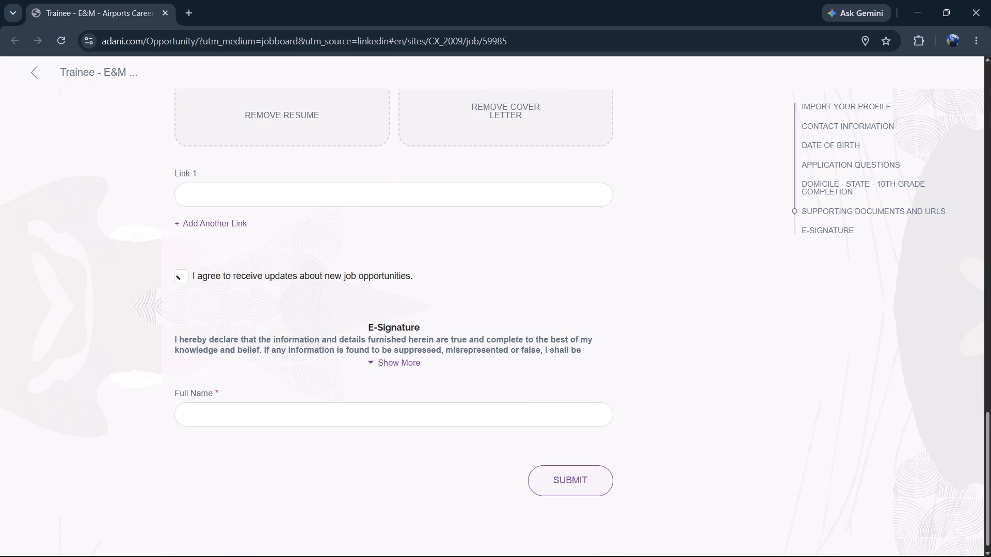
Fill in the applicant's full name as the E-Signature.
{"action": "scroll", "coordinate": [356, 255], "scroll_direction": "up", "scroll_amount": 1}
{"action": "scroll", "coordinate": [278, 278], "scroll_direction": "up", "scroll_amount": 1}
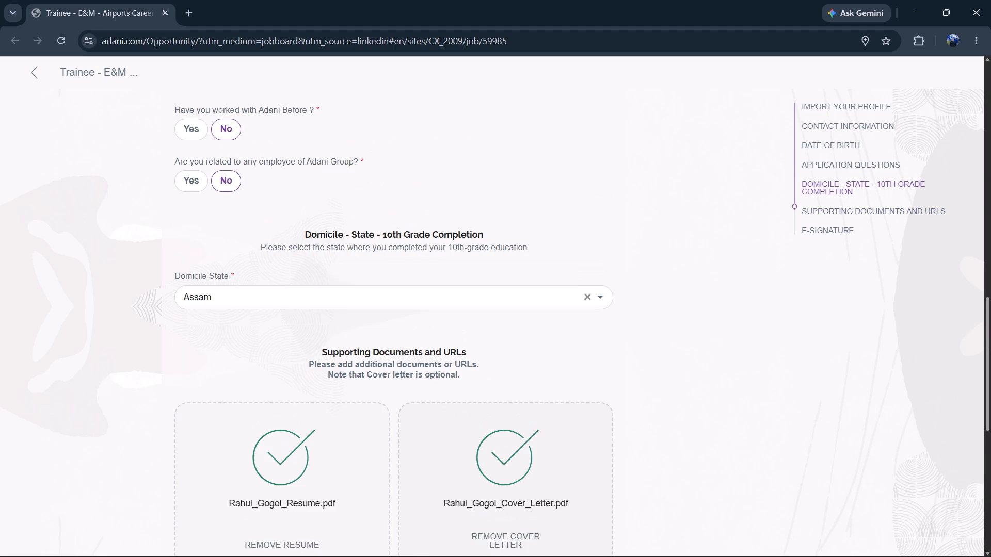
{"action": "scroll", "coordinate": [285, 270], "scroll_direction": "down", "scroll_amount": 2}
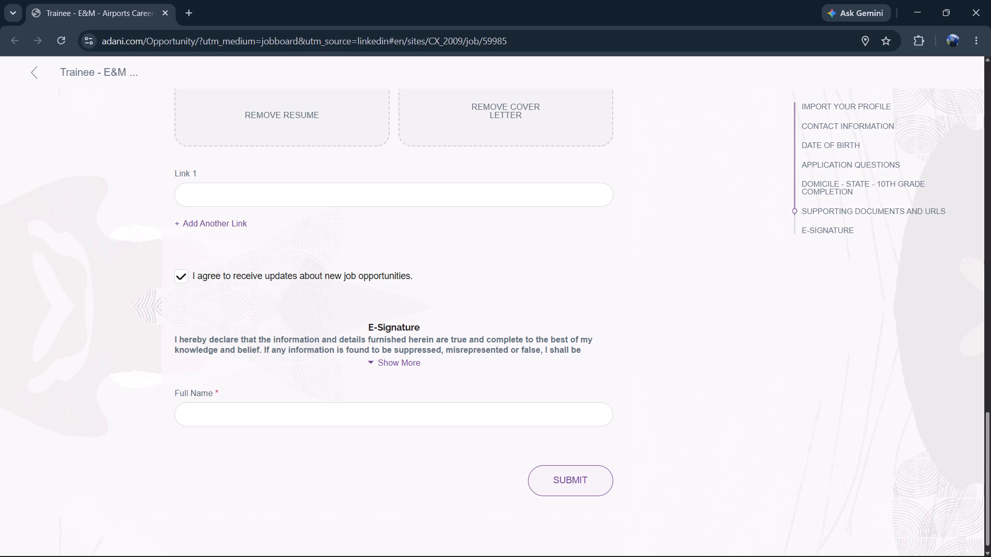
{"action": "left_click", "coordinate": [252, 420]}
{"action": "double_click", "coordinate": [271, 438]}
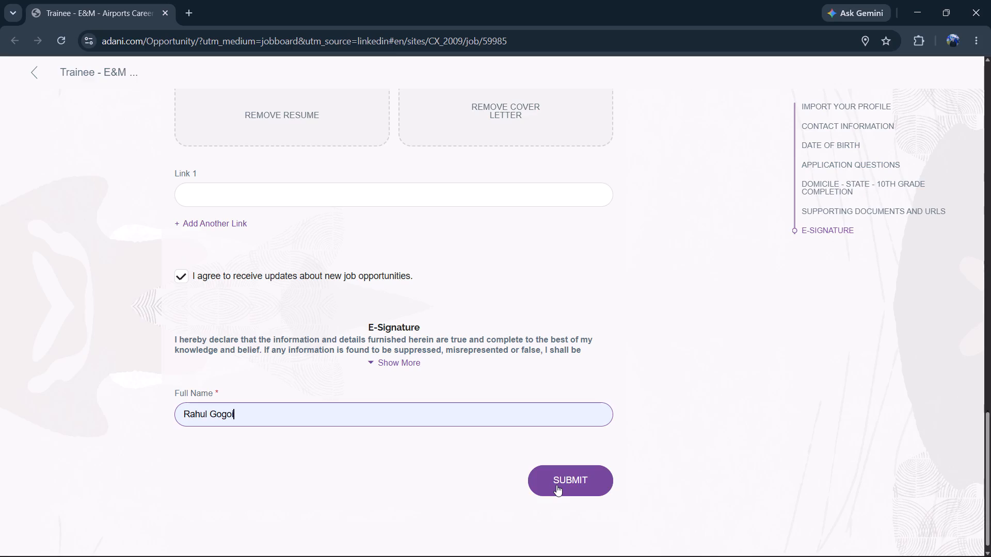
Review the contact details, date of birth, screening answers and uploaded documents, and submit the application.
{"action": "scroll", "coordinate": [329, 365], "scroll_direction": "up", "scroll_amount": 2}
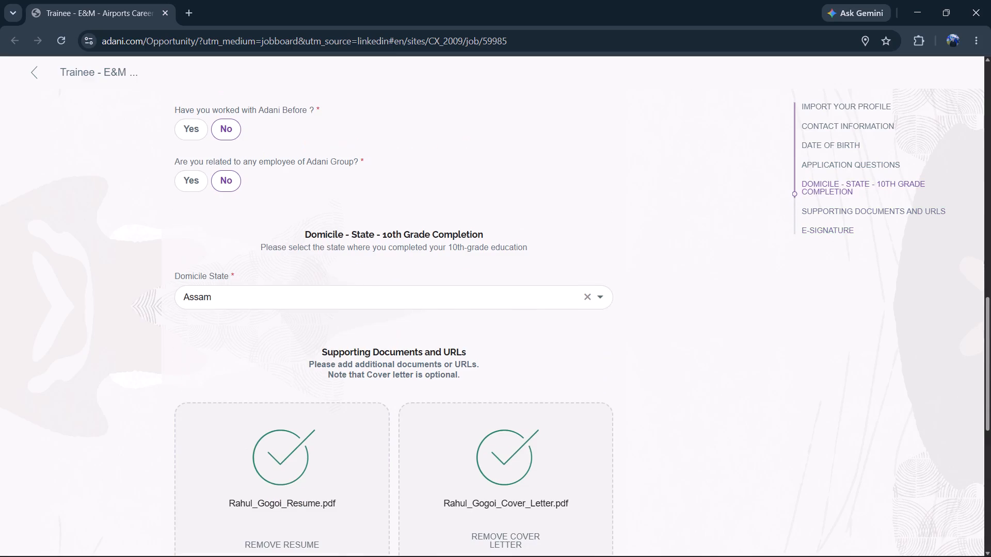
{"action": "scroll", "coordinate": [255, 282], "scroll_direction": "up", "scroll_amount": 2}
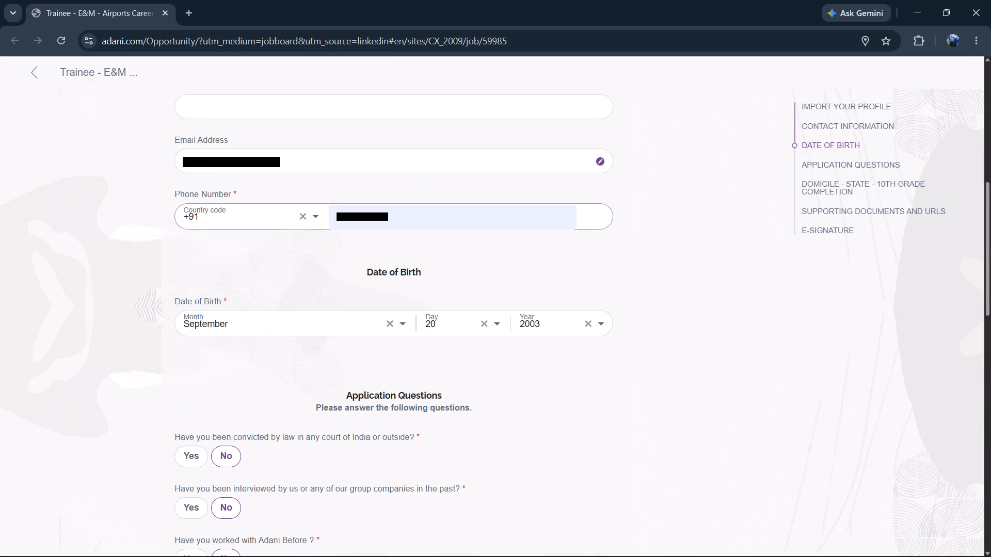
{"action": "scroll", "coordinate": [256, 163], "scroll_direction": "up", "scroll_amount": 1}
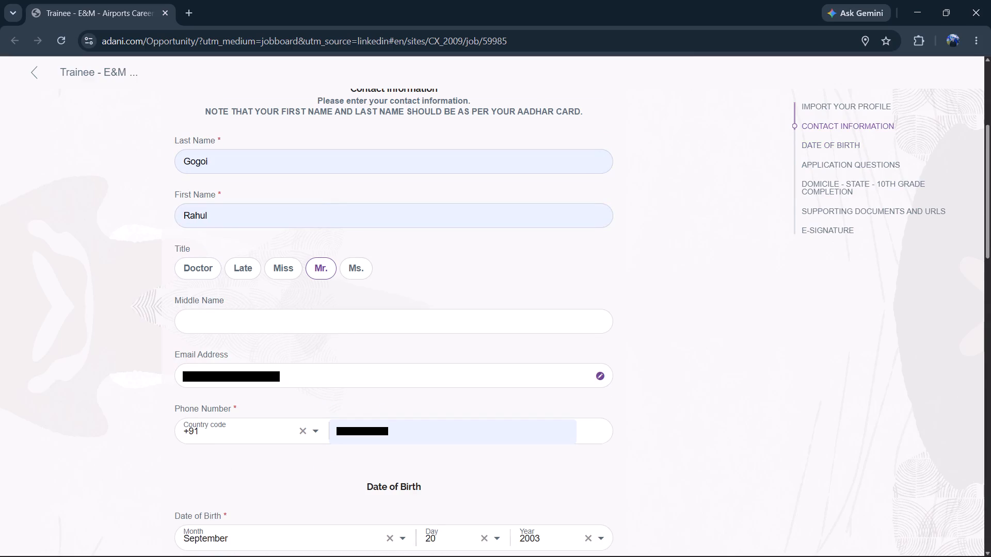
{"action": "scroll", "coordinate": [376, 288], "scroll_direction": "down", "scroll_amount": 4}
{"action": "scroll", "coordinate": [432, 439], "scroll_direction": "down", "scroll_amount": 1}
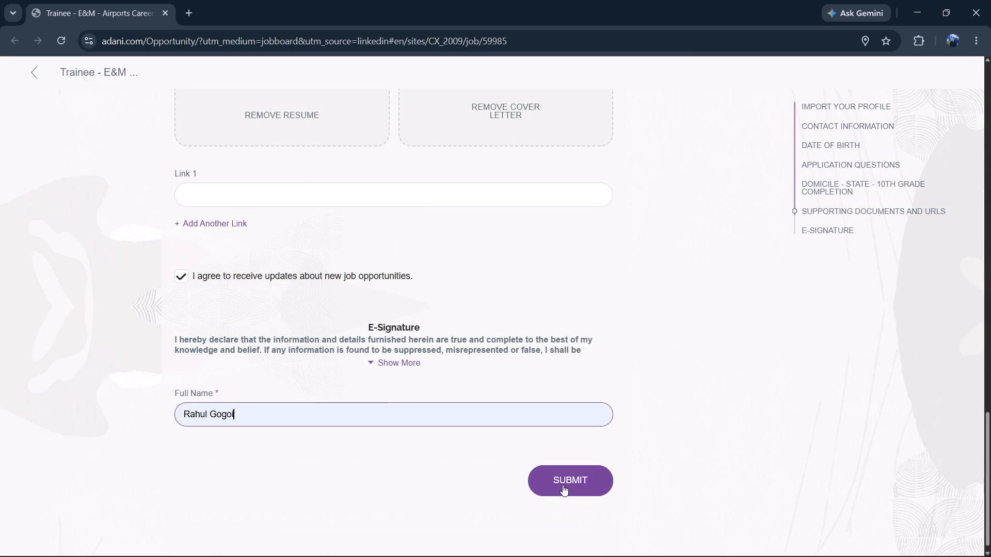
{"action": "left_click", "coordinate": [563, 485]}
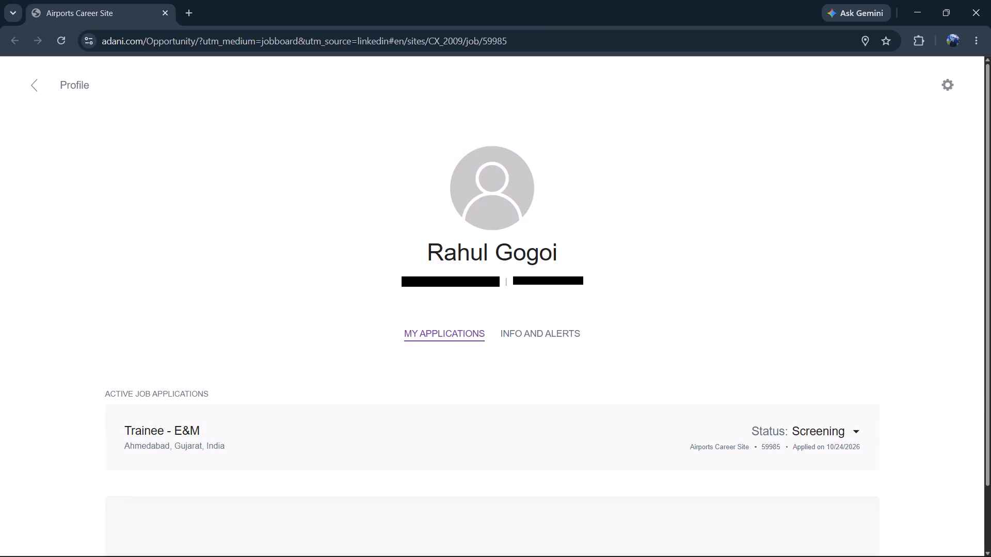
Inspect the status options of the Trainee - E&M application among the active job applications.
{"action": "scroll", "coordinate": [458, 274], "scroll_direction": "down", "scroll_amount": 2}
{"action": "left_click", "coordinate": [854, 431]}
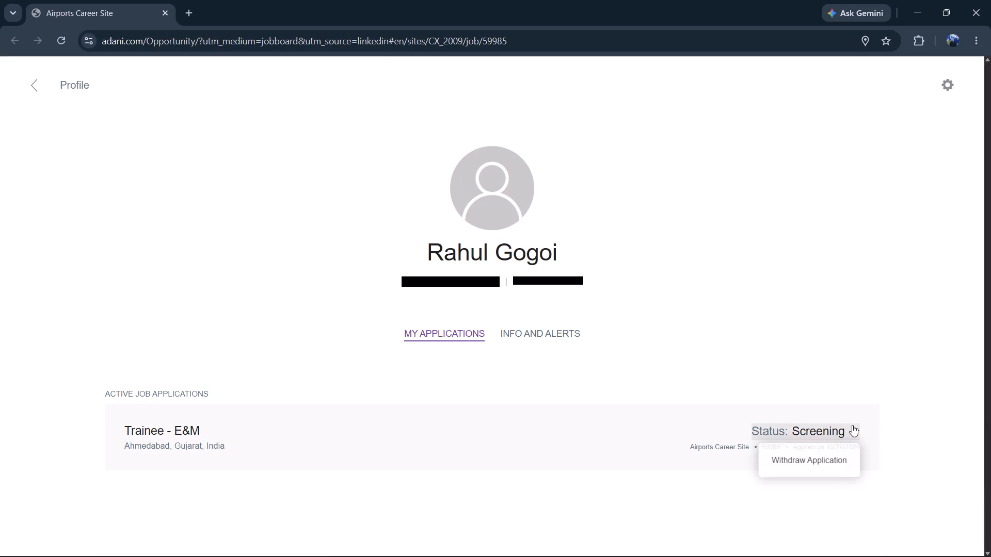
{"action": "left_click", "coordinate": [753, 316]}
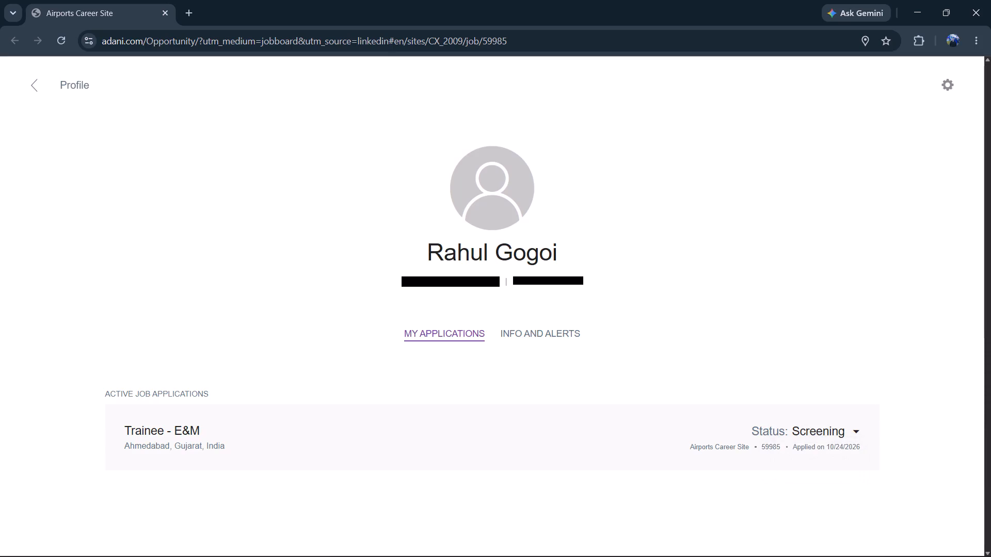
Open the Talent Community preferences under Info and Alerts for editing and look through the Preferred Job Category options.
{"action": "left_click", "coordinate": [534, 329]}
{"action": "scroll", "coordinate": [576, 319], "scroll_direction": "down", "scroll_amount": 1}
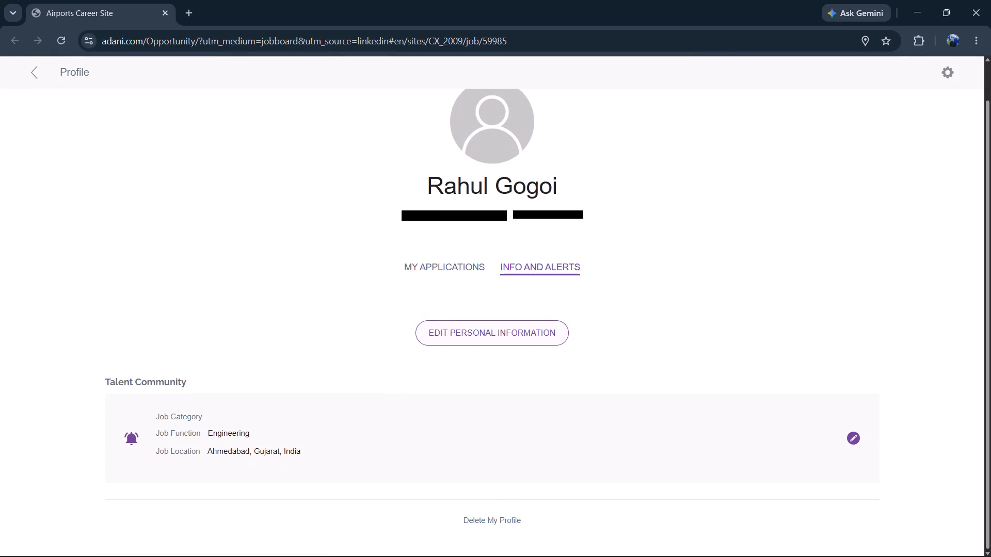
{"action": "left_click", "coordinate": [856, 435]}
{"action": "scroll", "coordinate": [503, 339], "scroll_direction": "down", "scroll_amount": 1}
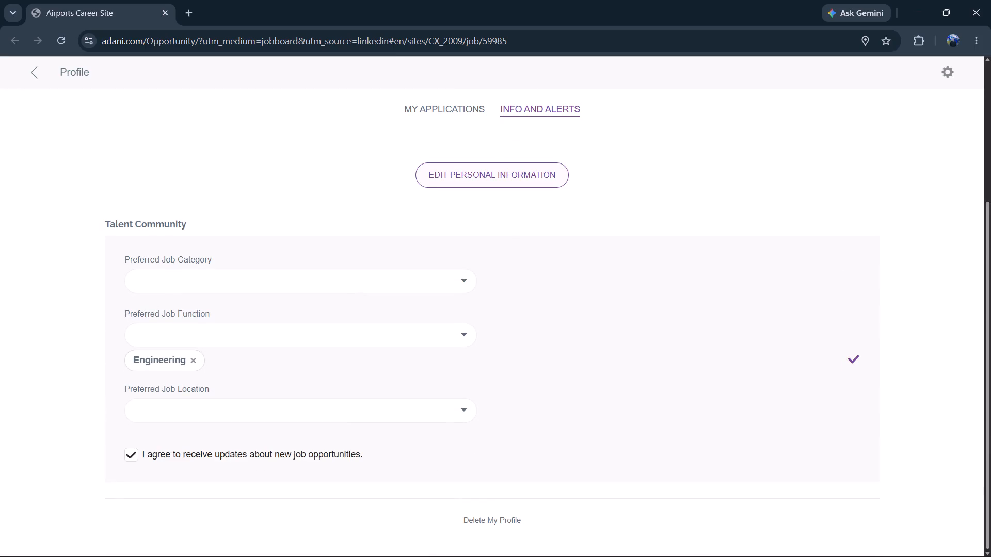
{"action": "left_click", "coordinate": [460, 281]}
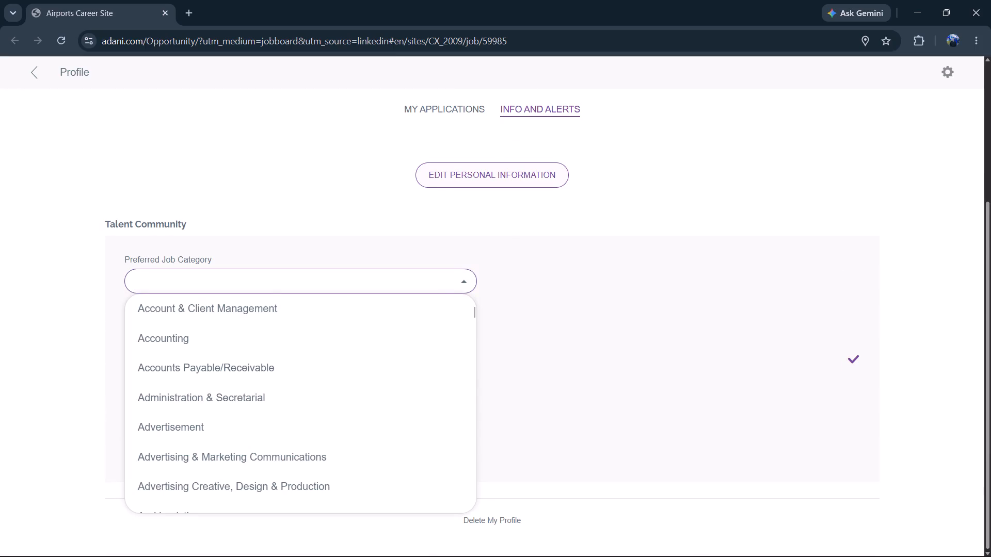
{"action": "left_click", "coordinate": [460, 281]}
{"action": "left_click", "coordinate": [668, 186]}
{"action": "scroll", "coordinate": [663, 185], "scroll_direction": "up", "scroll_amount": 1}
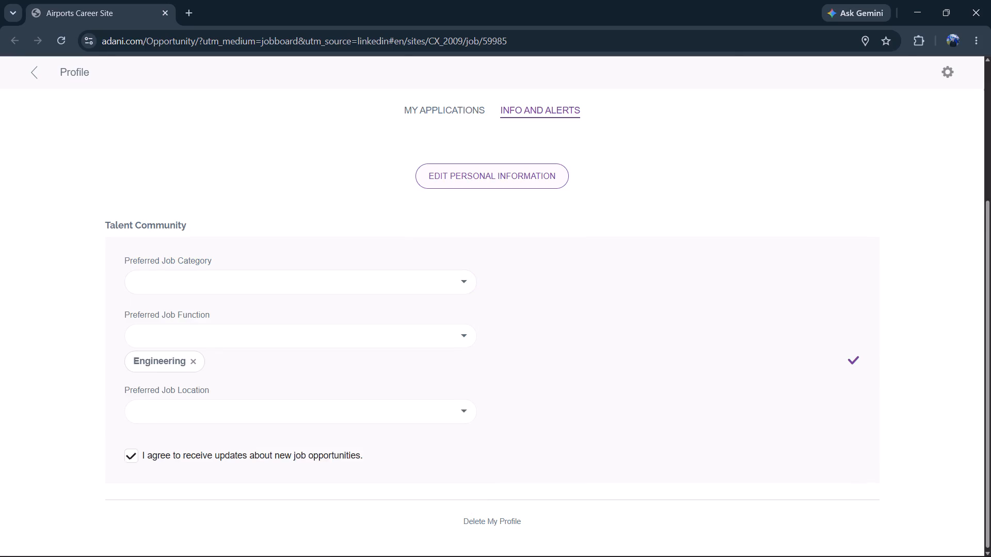
Return to My Applications, review the Trainee - E&M posting's responsibilities, qualifications and job info, and close the posting.
{"action": "left_click", "coordinate": [451, 334]}
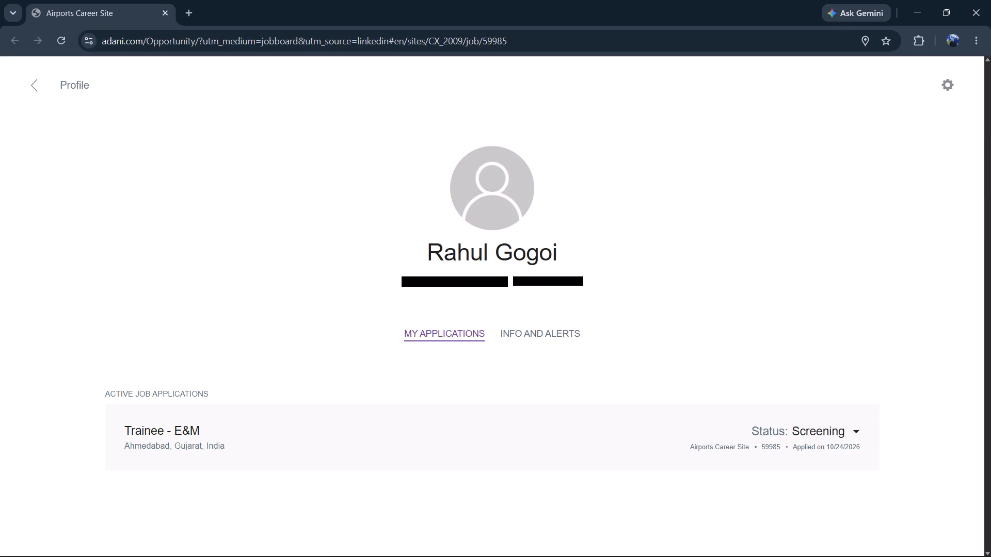
{"action": "left_click", "coordinate": [172, 430]}
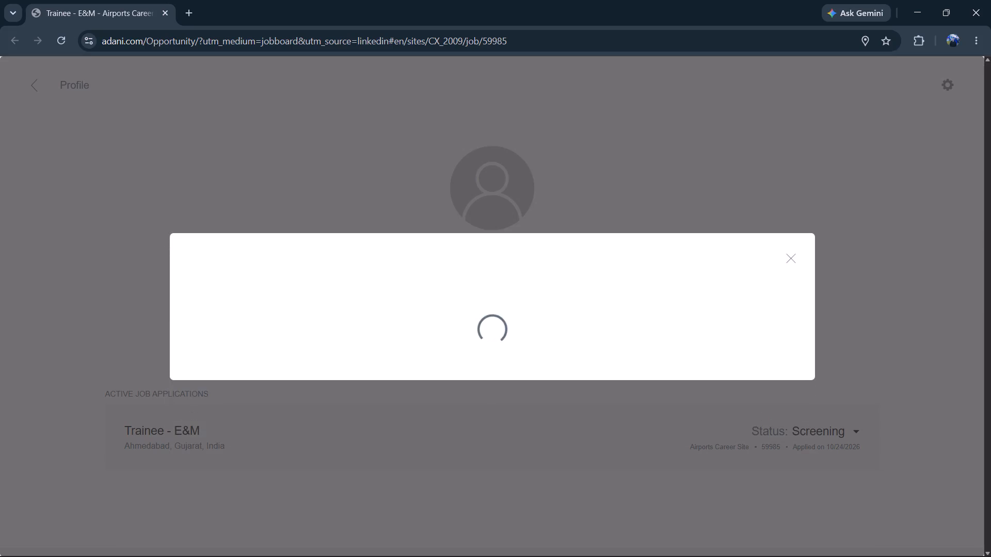
{"action": "scroll", "coordinate": [455, 231], "scroll_direction": "down", "scroll_amount": 2}
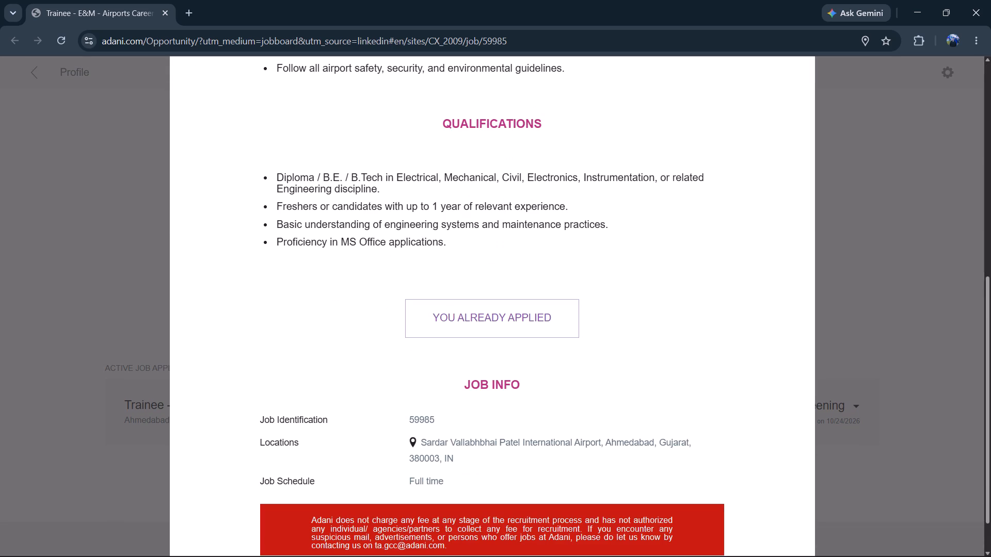
{"action": "scroll", "coordinate": [466, 329], "scroll_direction": "down", "scroll_amount": 1}
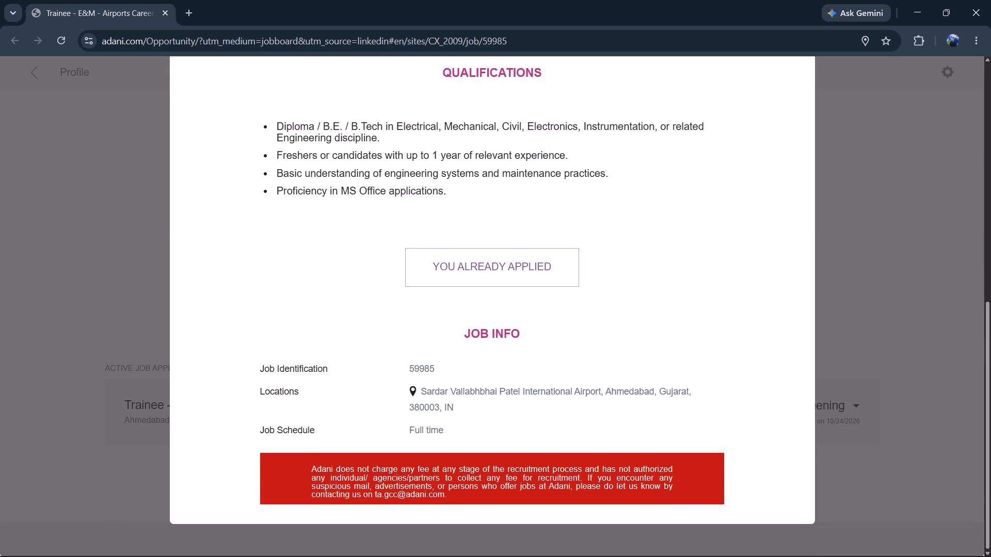
{"action": "scroll", "coordinate": [469, 404], "scroll_direction": "up", "scroll_amount": 1}
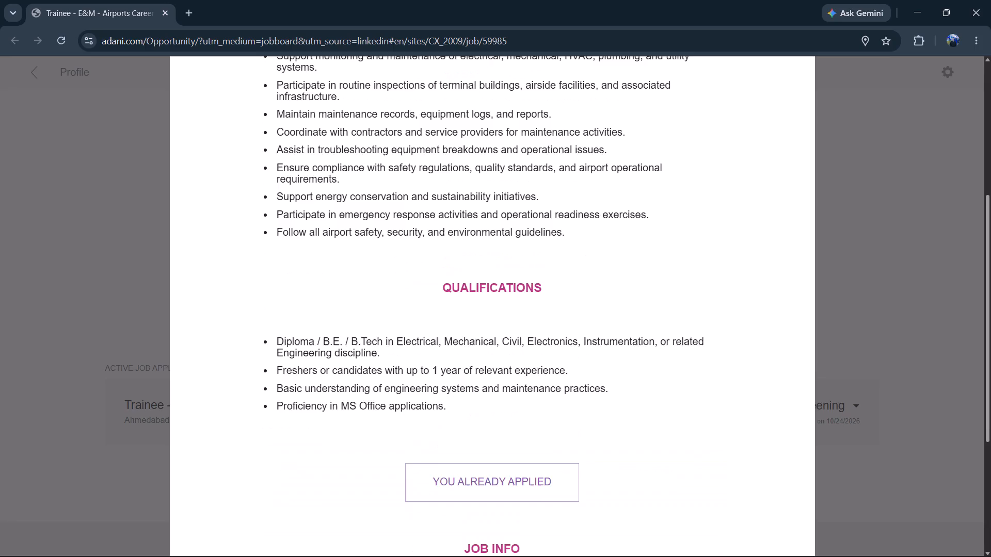
{"action": "scroll", "coordinate": [469, 404], "scroll_direction": "up", "scroll_amount": 1}
{"action": "left_click", "coordinate": [792, 64]}
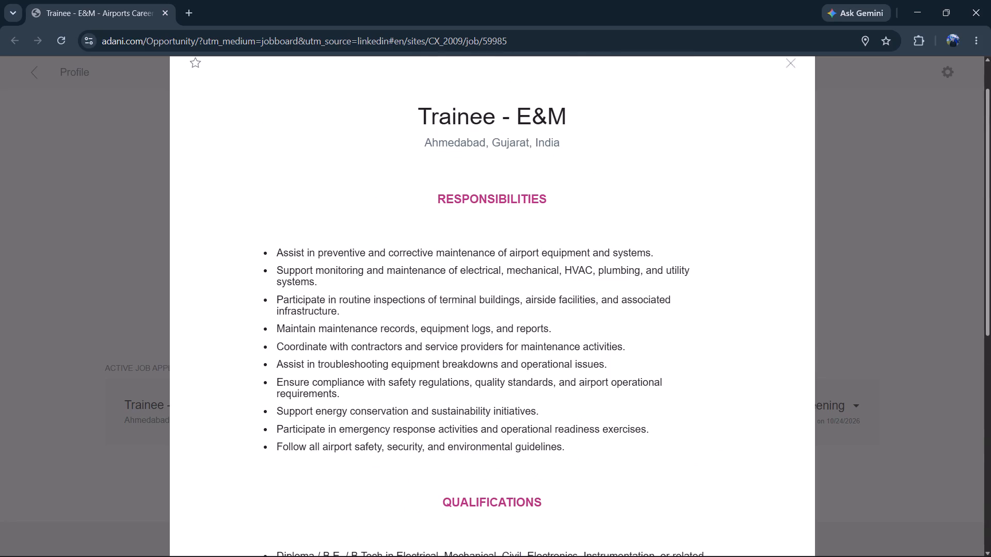